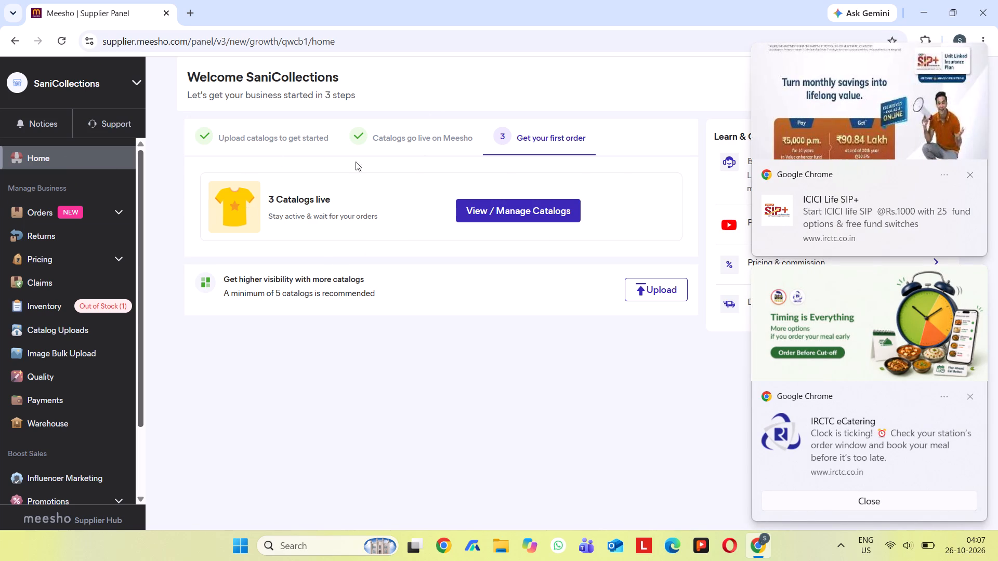
Open the inventory of live catalogs and dismiss the two browser notifications.
click(504, 205)
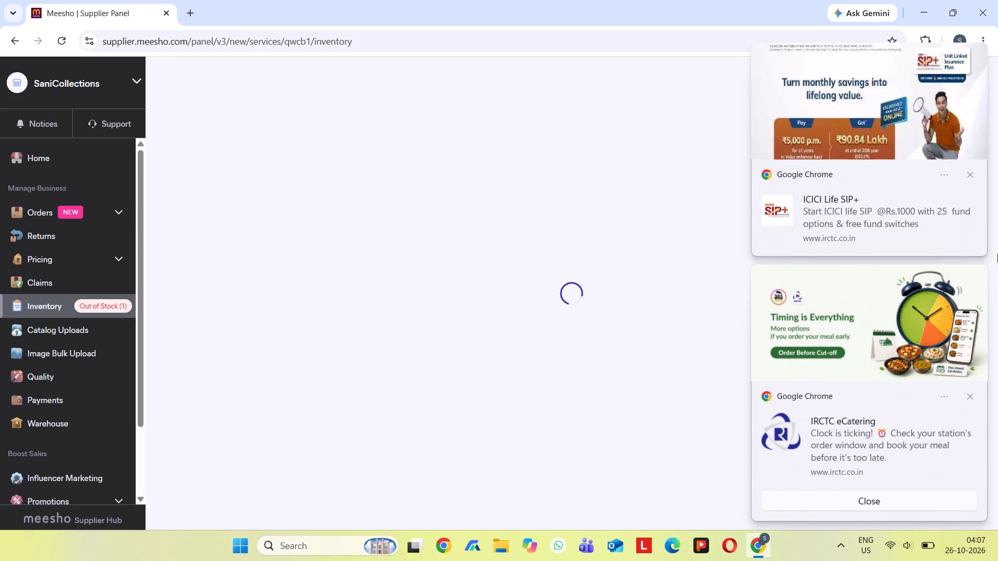
click(967, 175)
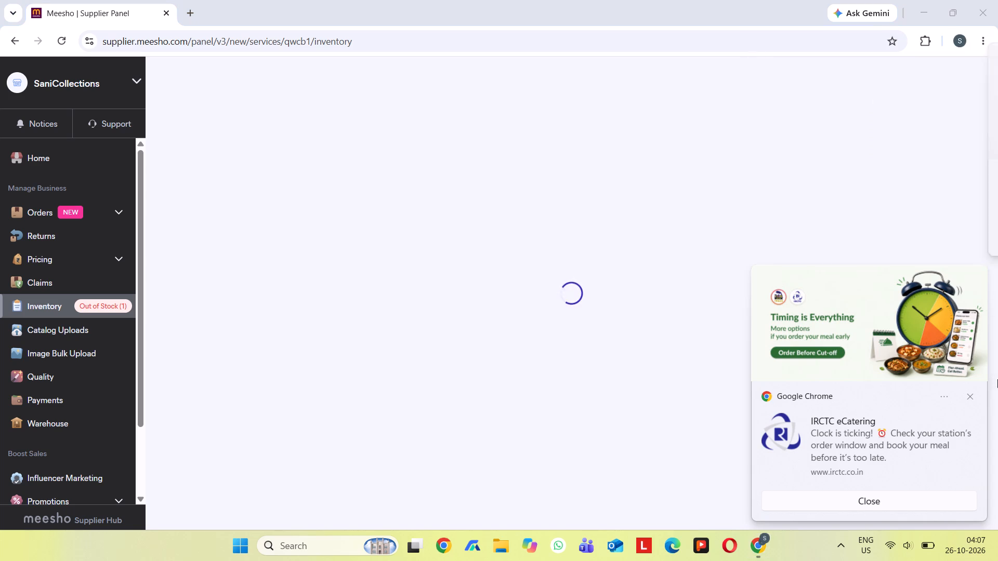
click(970, 392)
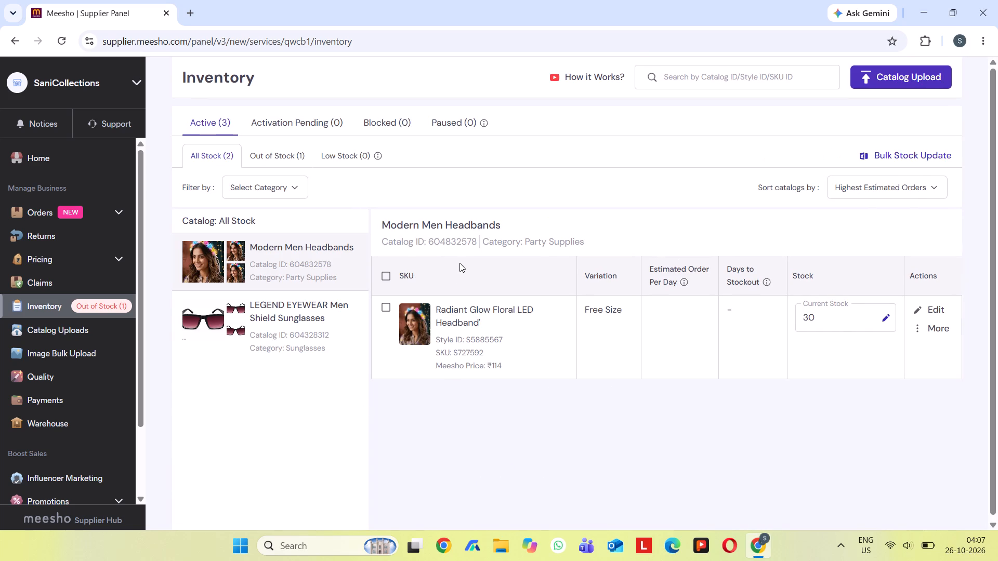
Open the sunglasses product in the LEGEND EYEWEAR Men Shield Sunglasses catalog for editing.
click(335, 342)
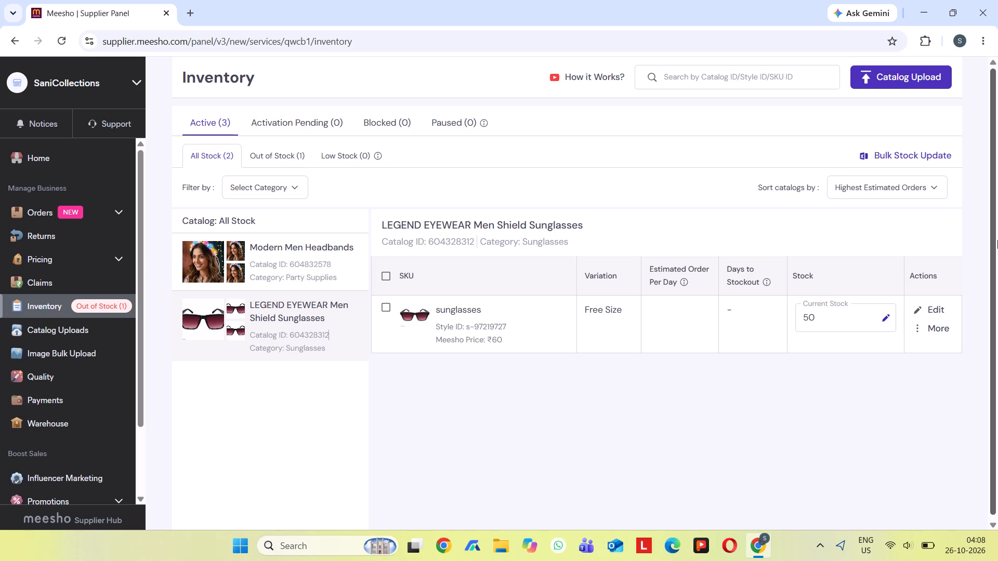
click(928, 304)
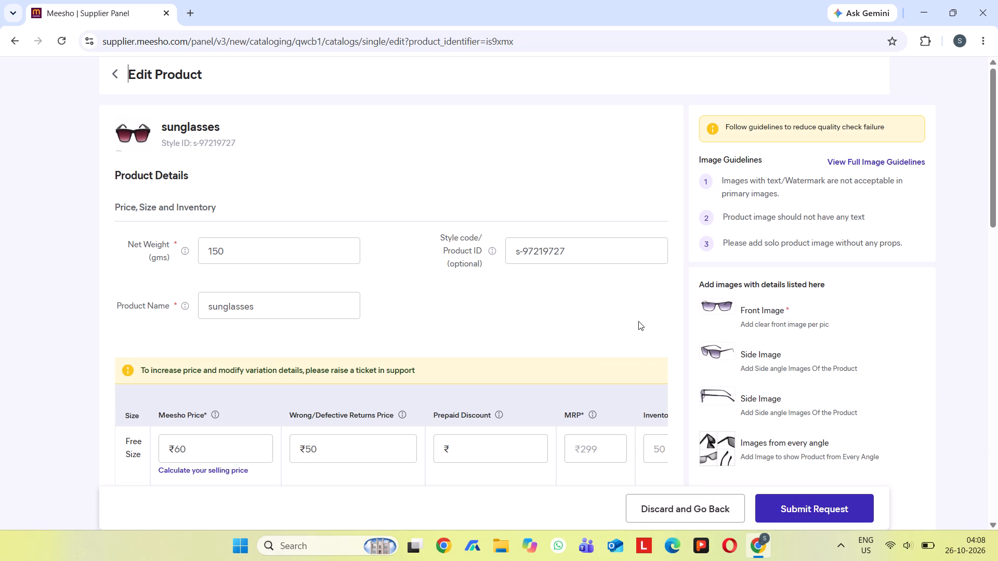
Examine the sunglasses product's price, size and inventory section, including the MRP, inventory and SKU ID columns.
scroll(566, 355, up, 1)
right_drag(566, 355, 560, 356)
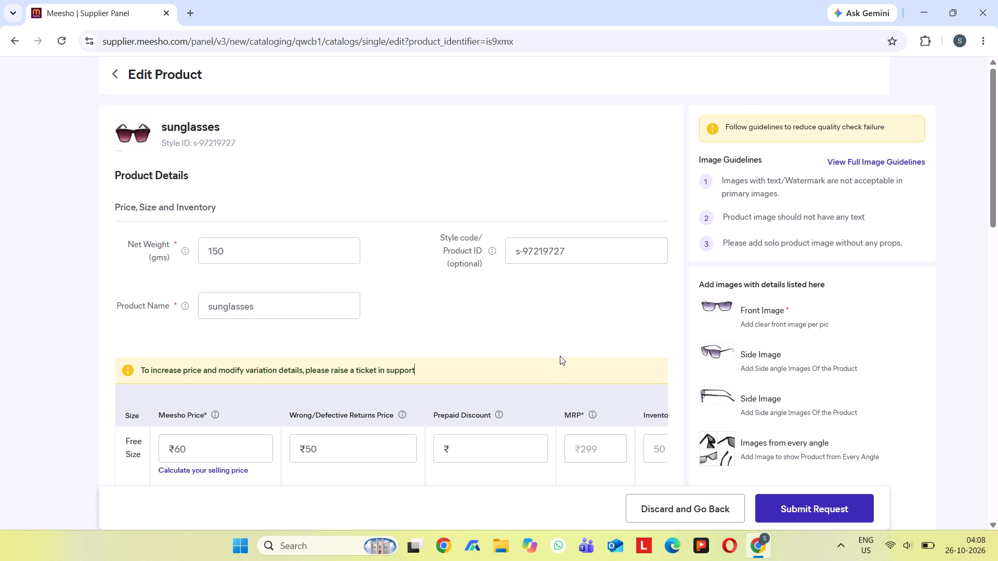
right_drag(560, 356, 465, 370)
click(426, 336)
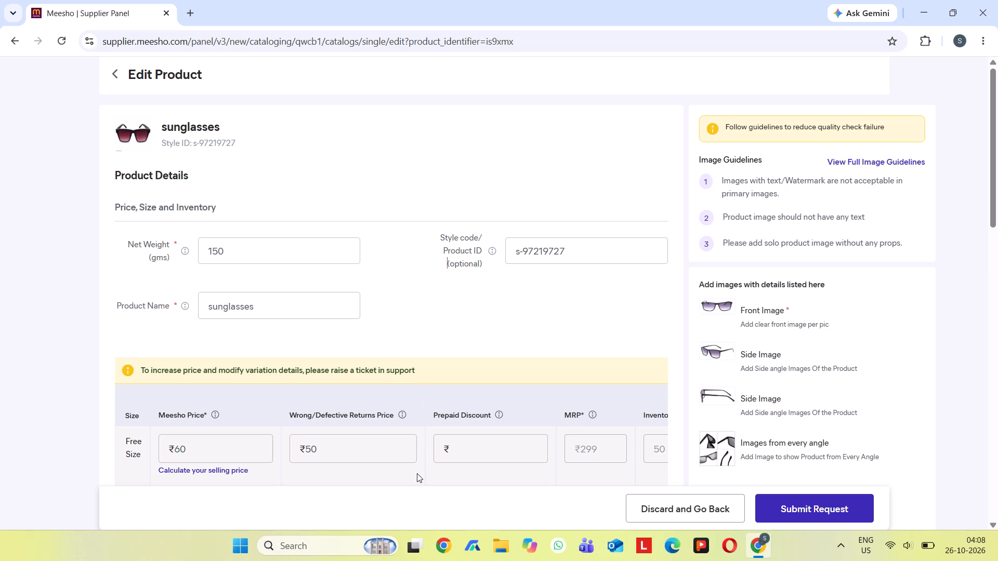
click(414, 486)
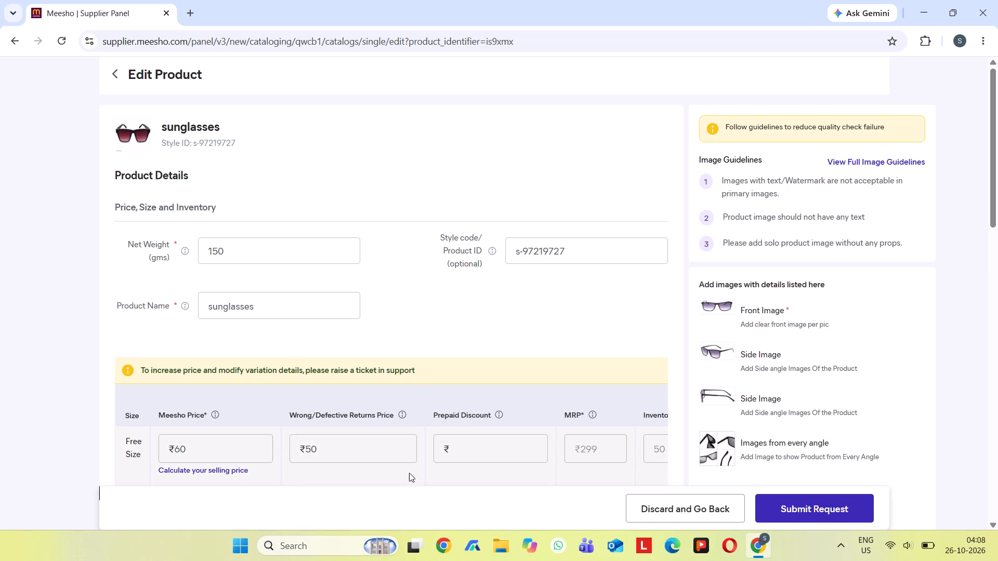
scroll(406, 460, left, 5)
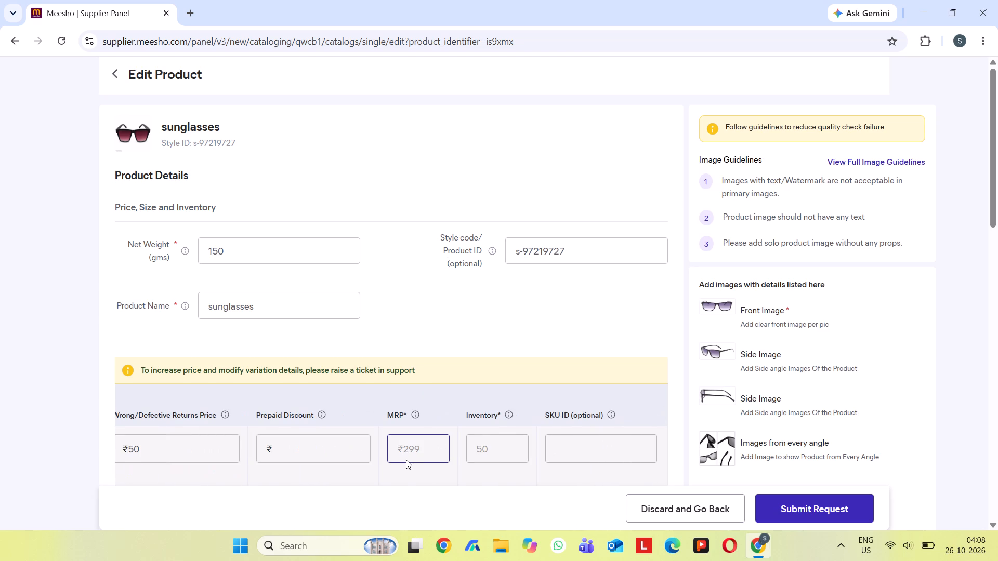
scroll(406, 460, right, 5)
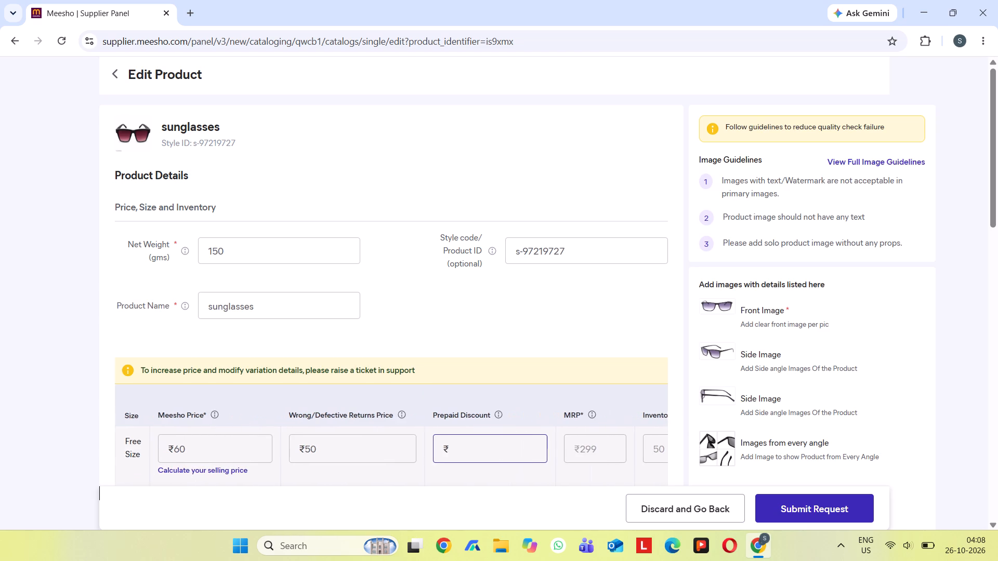
scroll(406, 460, right, 3)
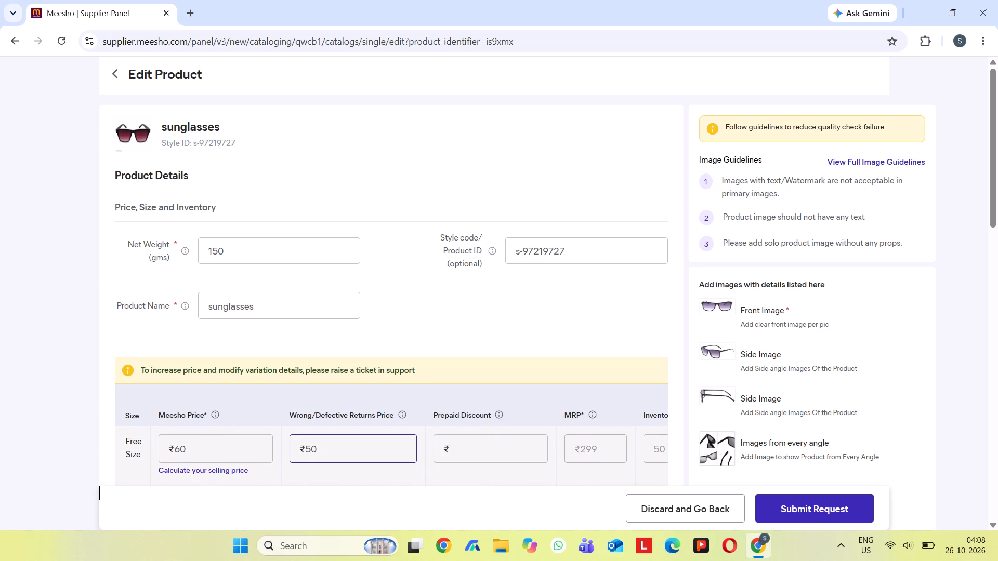
Review the sunglasses' product details, from frame and lens attributes to manufacturer, packer and importer information.
scroll(406, 460, down, 5)
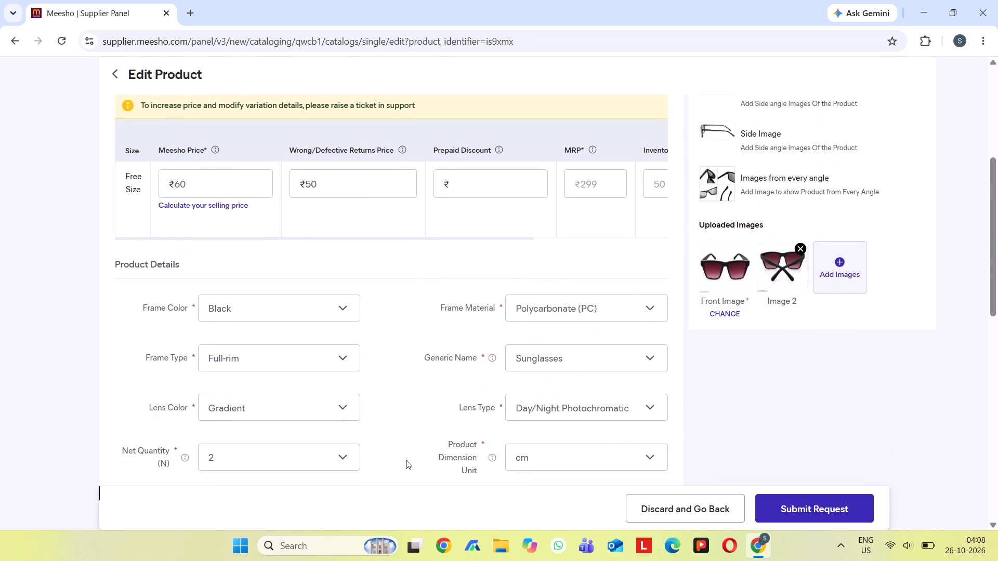
scroll(406, 460, down, 5)
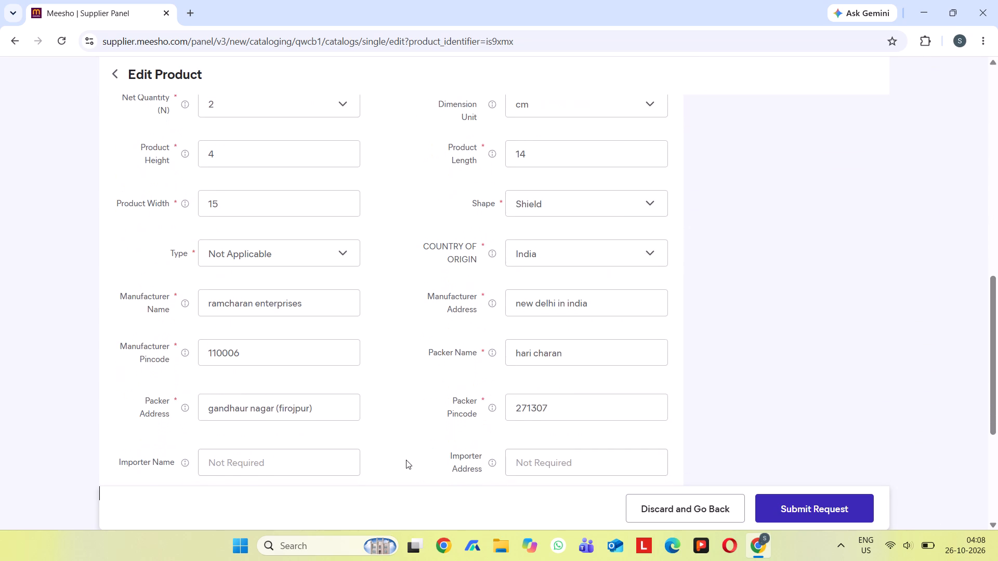
scroll(406, 460, down, 5)
scroll(406, 460, up, 1)
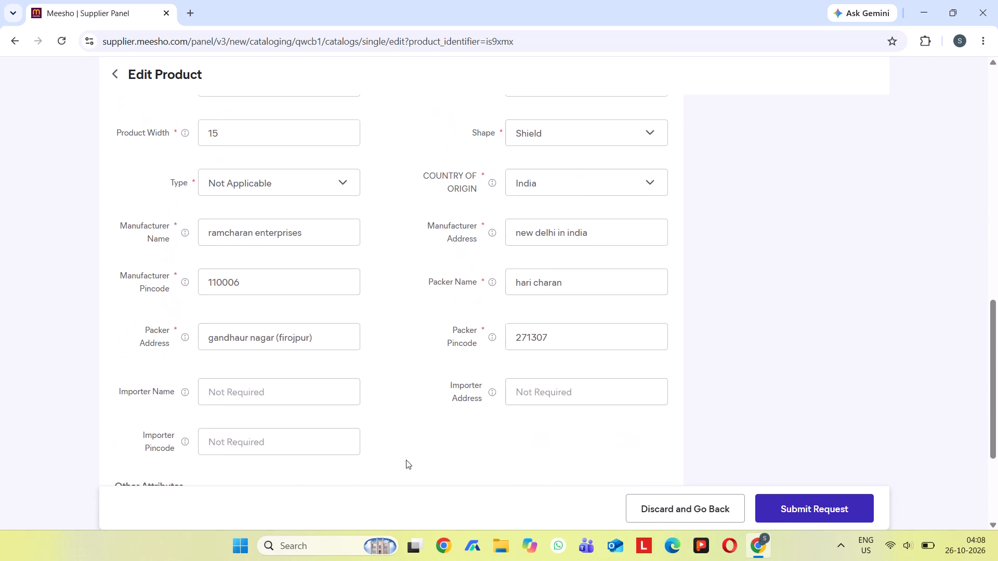
scroll(406, 460, up, 2)
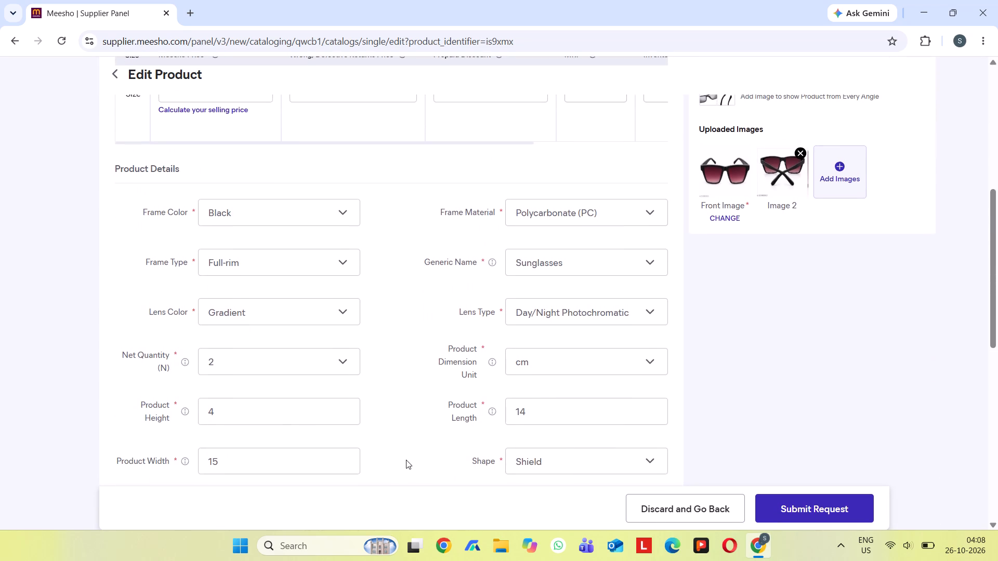
scroll(406, 460, up, 2)
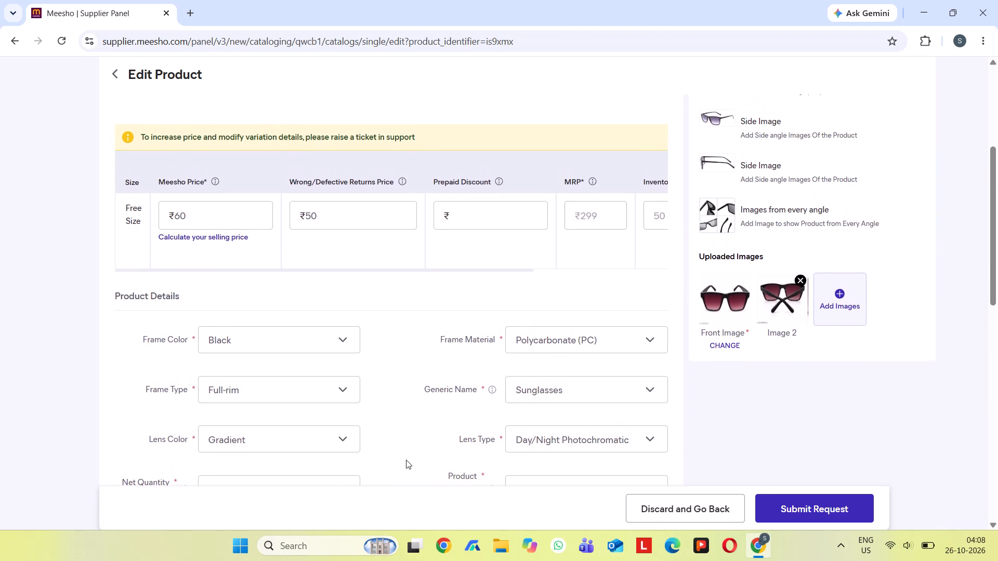
scroll(406, 460, up, 6)
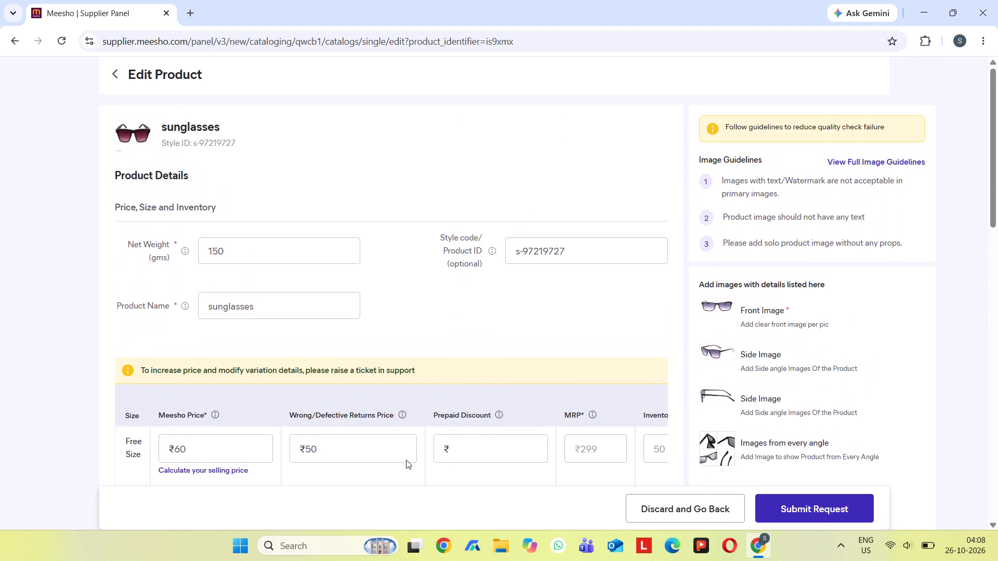
scroll(406, 460, up, 2)
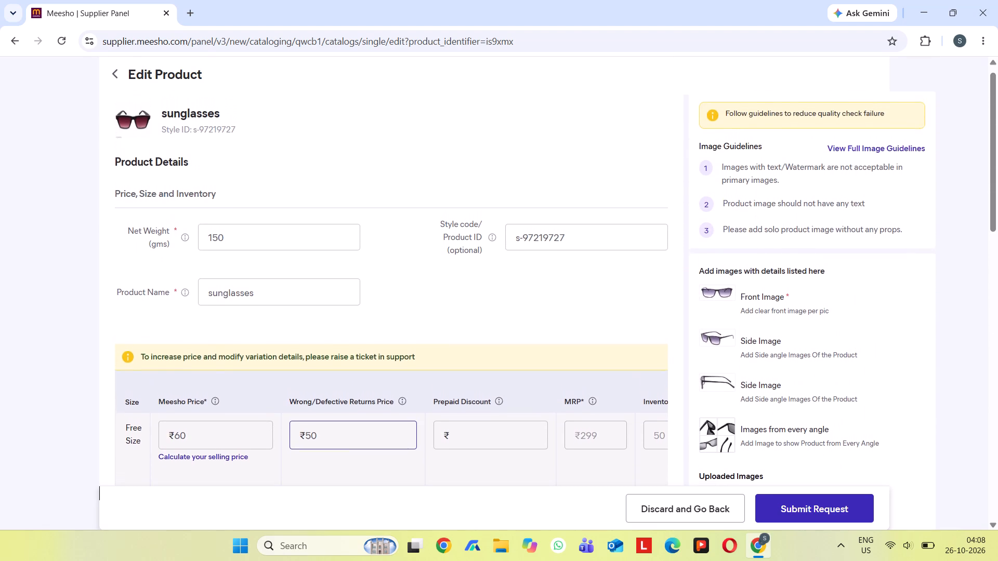
scroll(406, 460, up, 2)
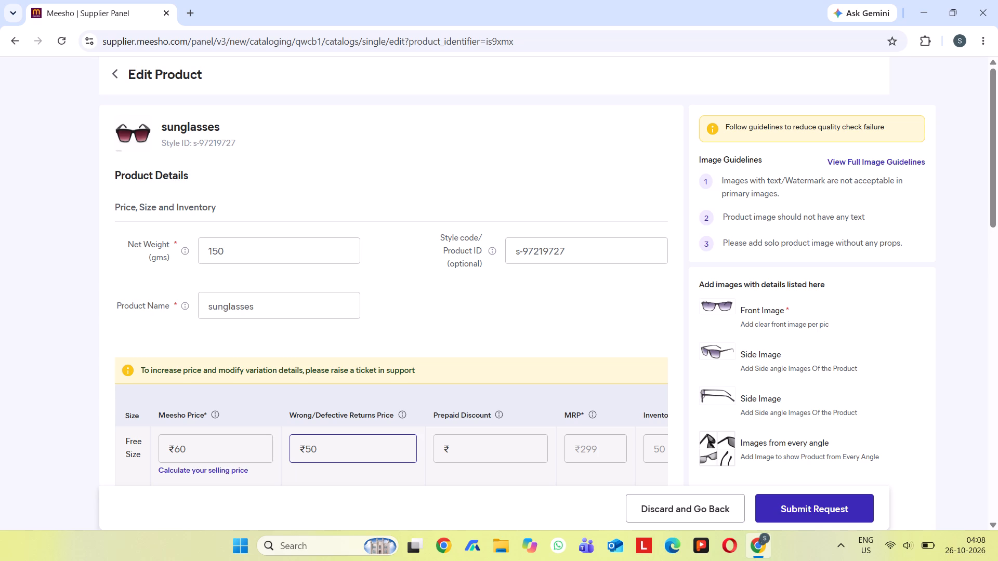
Read through the whole product form down to the brand, occasion, warranty and description under Other Attributes.
scroll(406, 460, down, 4)
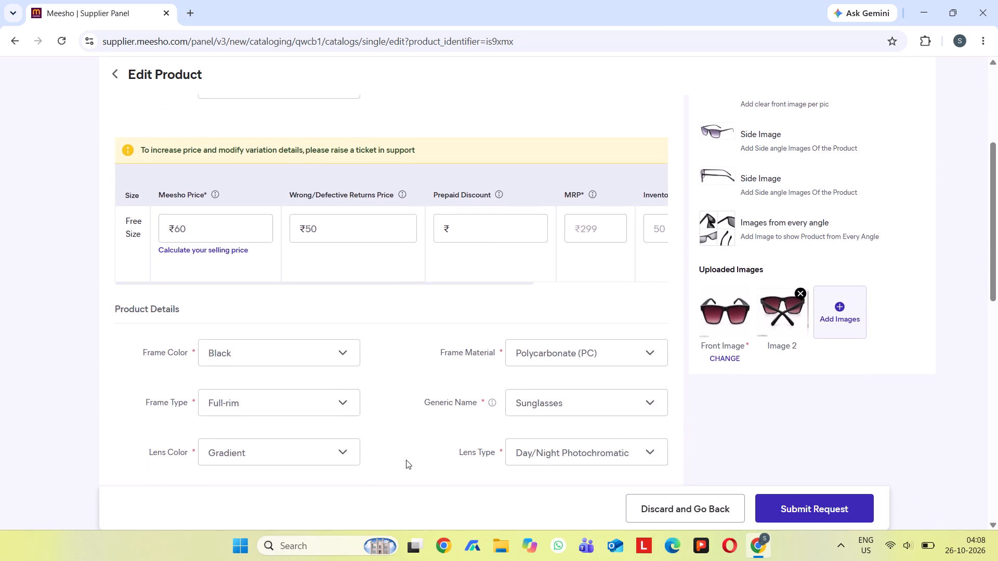
scroll(406, 460, down, 4)
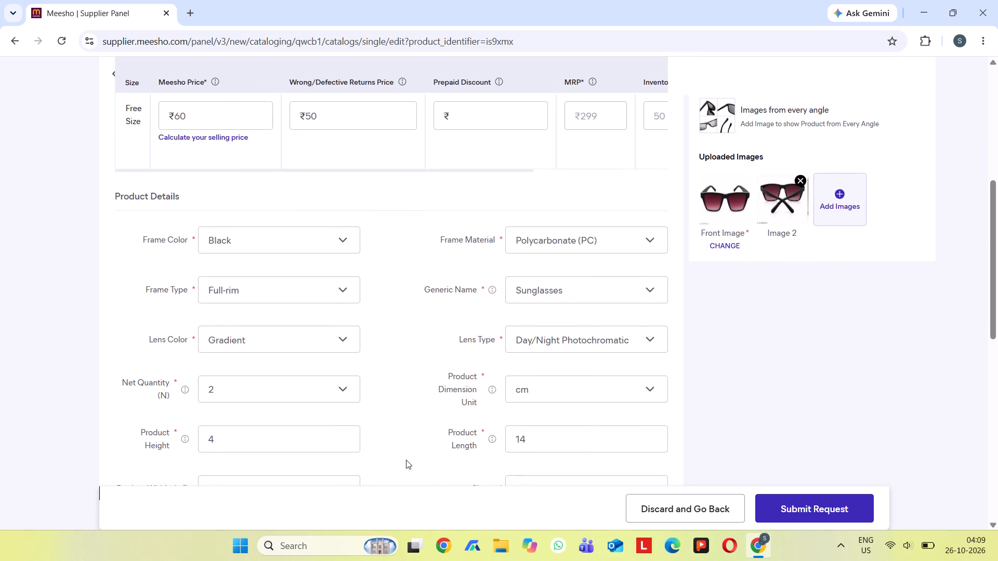
scroll(406, 460, down, 7)
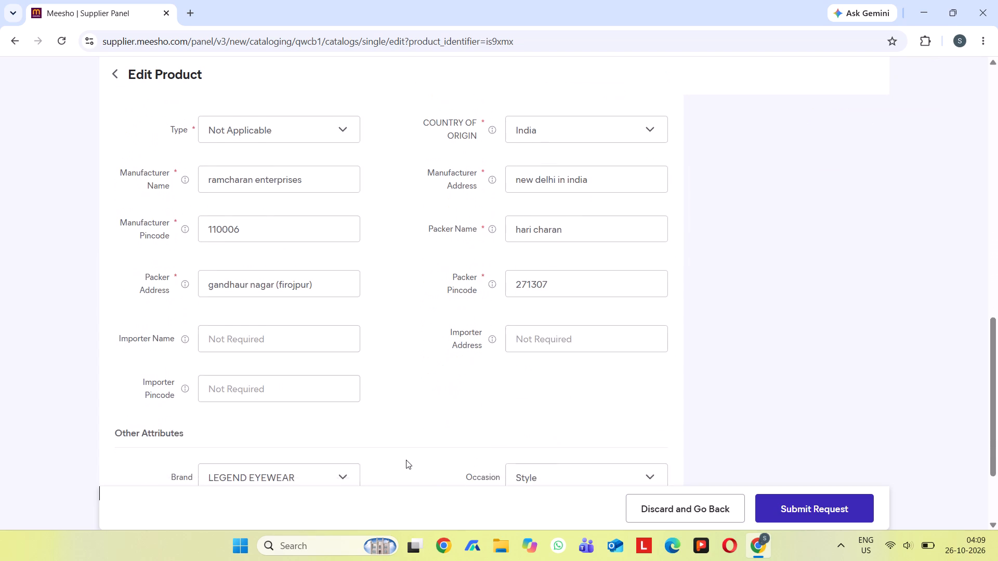
scroll(406, 460, down, 4)
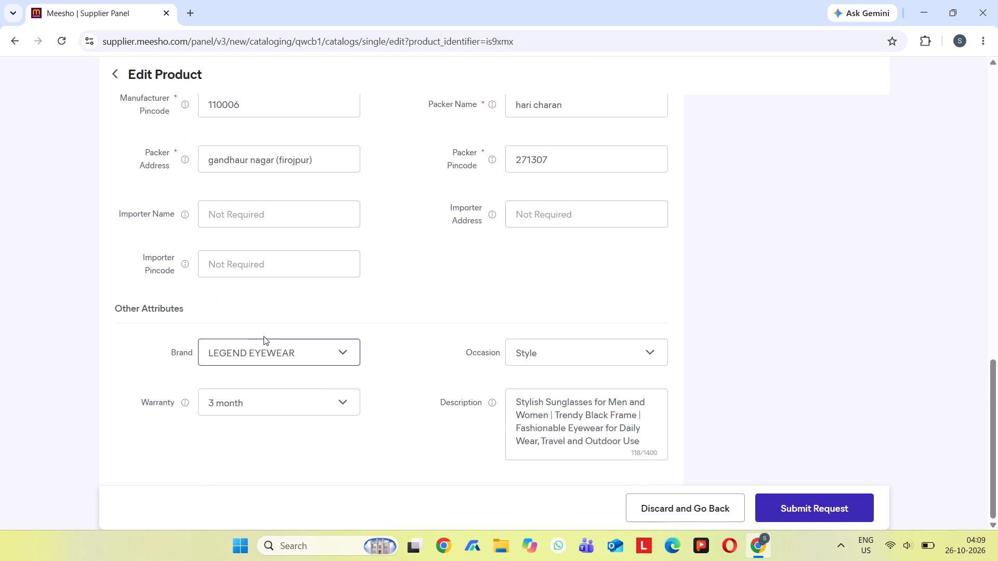
Check the available warranty and occasion options under Other Attributes, keeping the current selections.
click(334, 397)
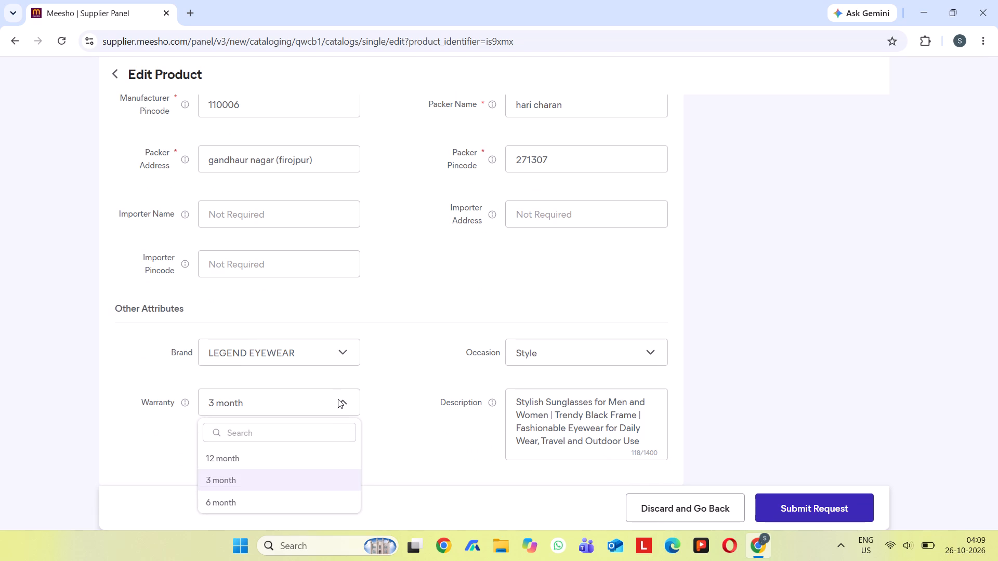
click(280, 439)
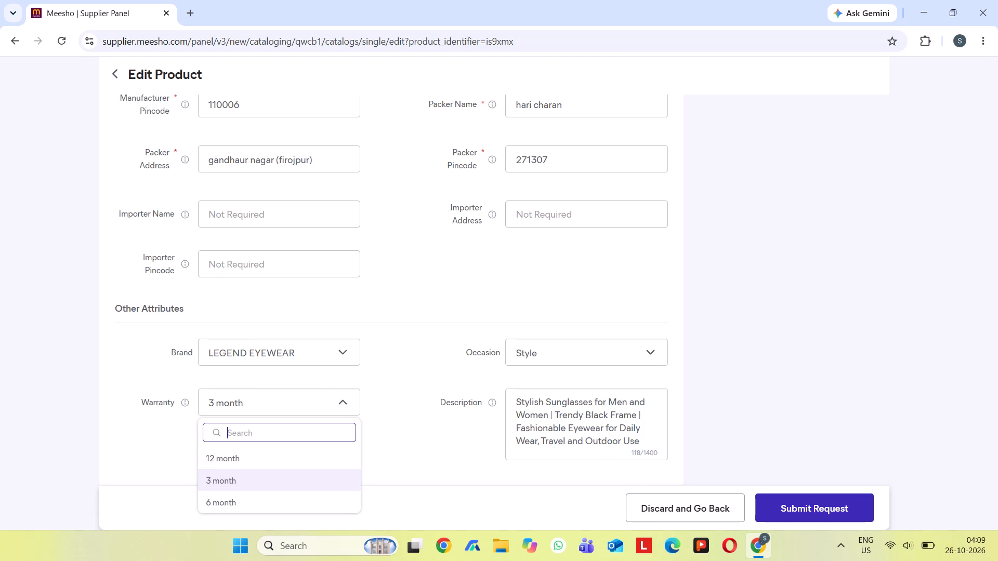
click(390, 400)
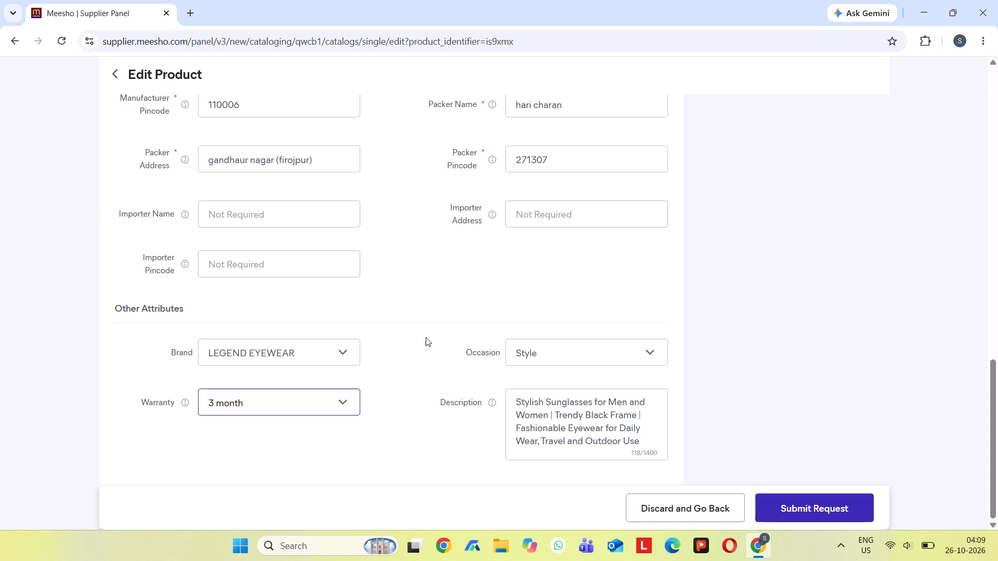
click(547, 342)
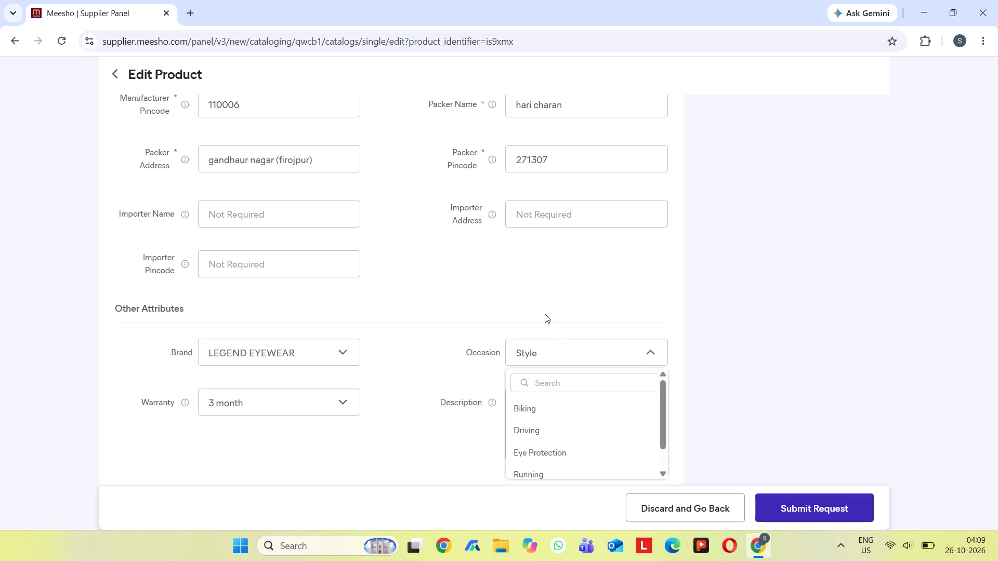
click(543, 296)
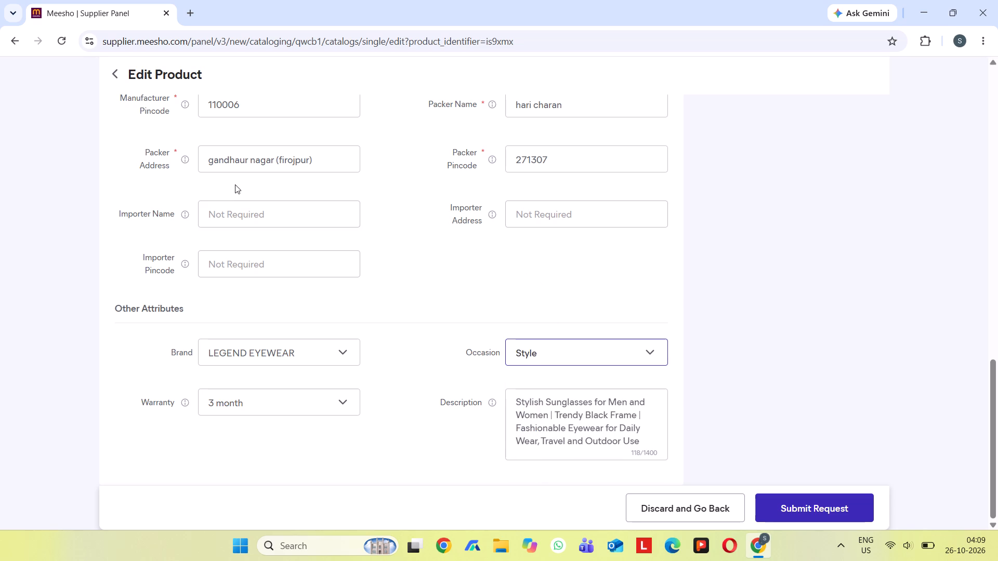
Recheck the sunglasses listing's Meesho price, uploaded images and product attributes across the form.
scroll(290, 259, up, 2)
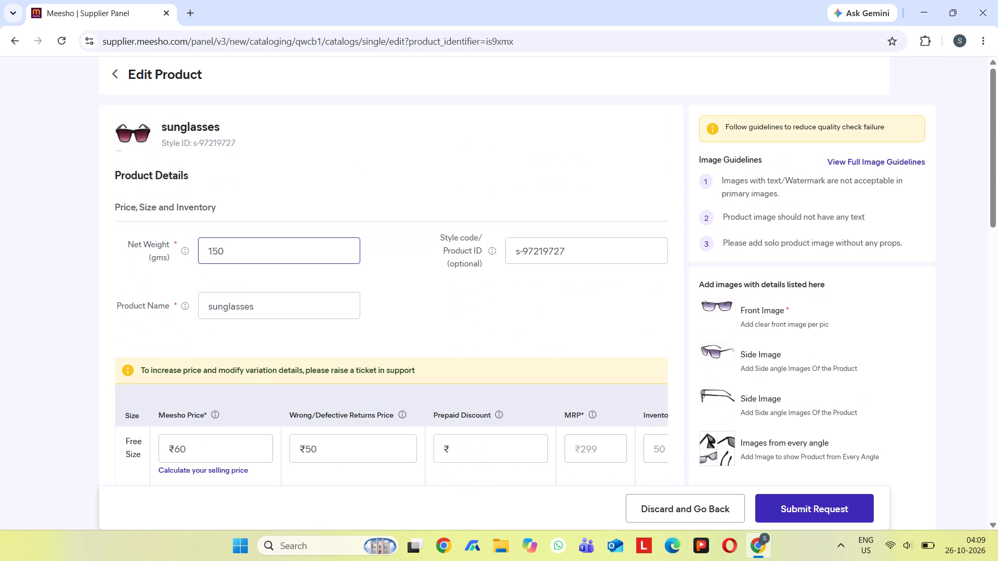
scroll(322, 237, down, 1)
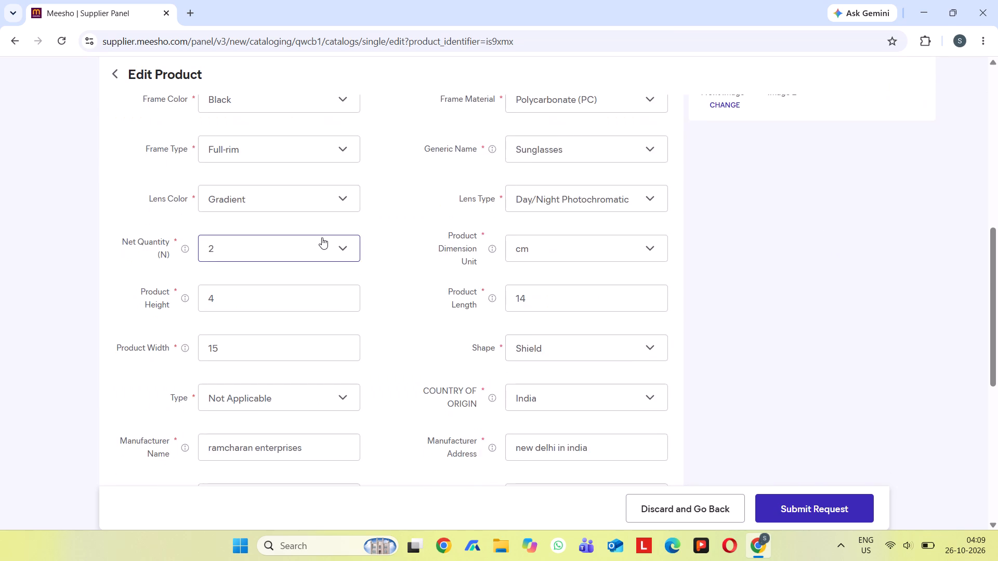
scroll(322, 237, up, 1)
click(248, 452)
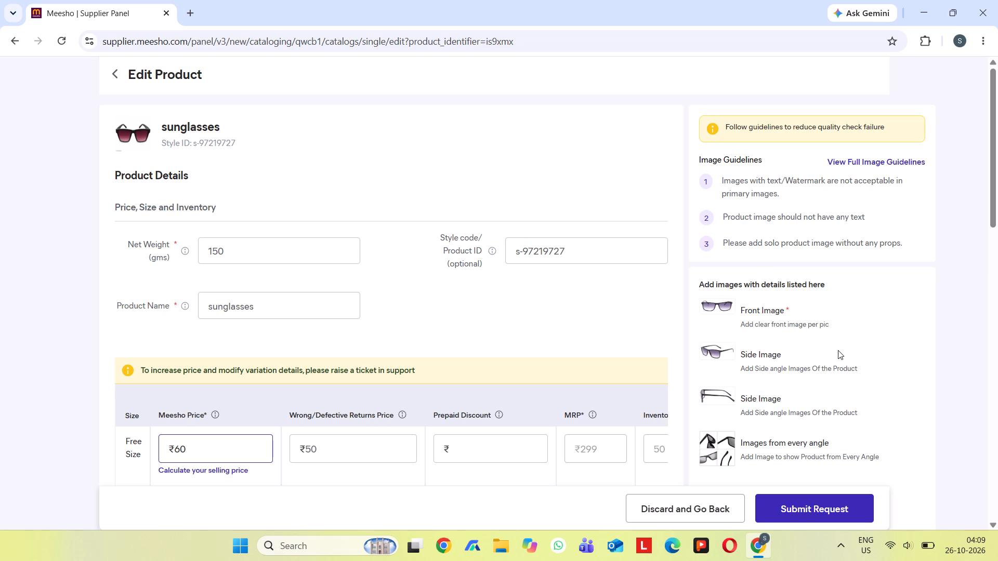
scroll(838, 350, down, 4)
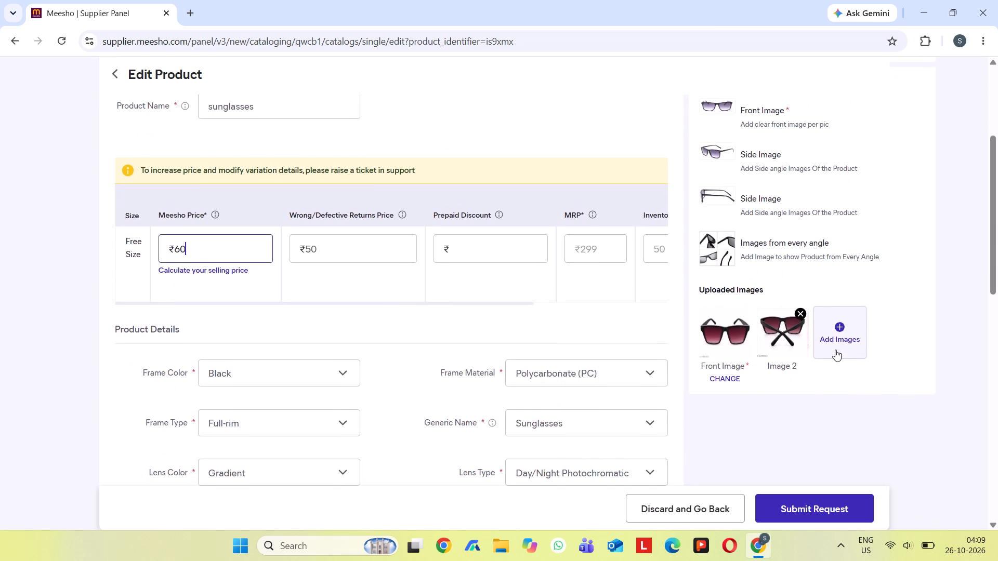
scroll(835, 350, down, 7)
scroll(785, 311, left, 1)
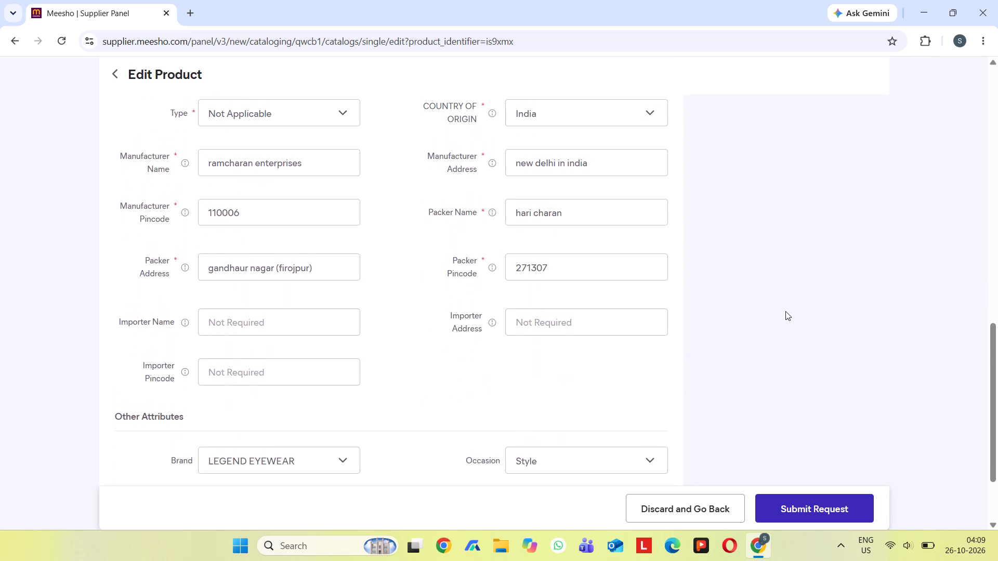
scroll(785, 311, left, 1)
scroll(760, 393, up, 3)
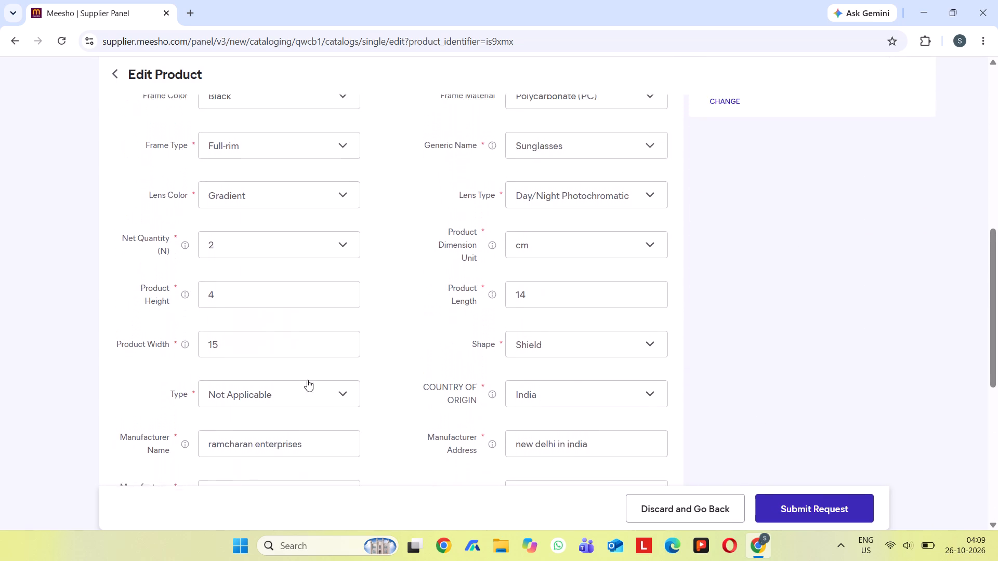
scroll(334, 244, up, 4)
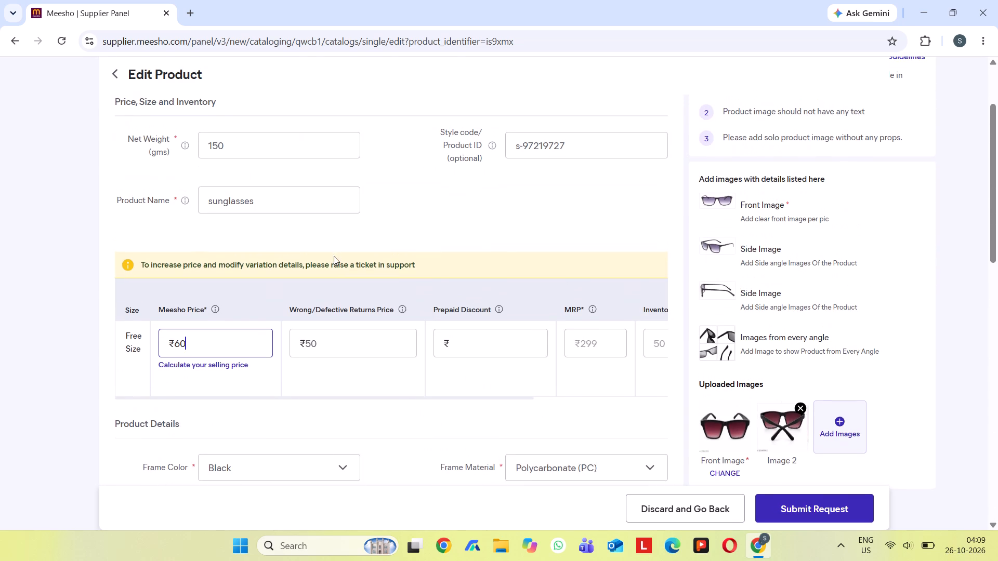
Leave the sunglasses form without submitting and open the Radiant Glow Floral LED Headband from the inventory for editing.
scroll(334, 257, up, 7)
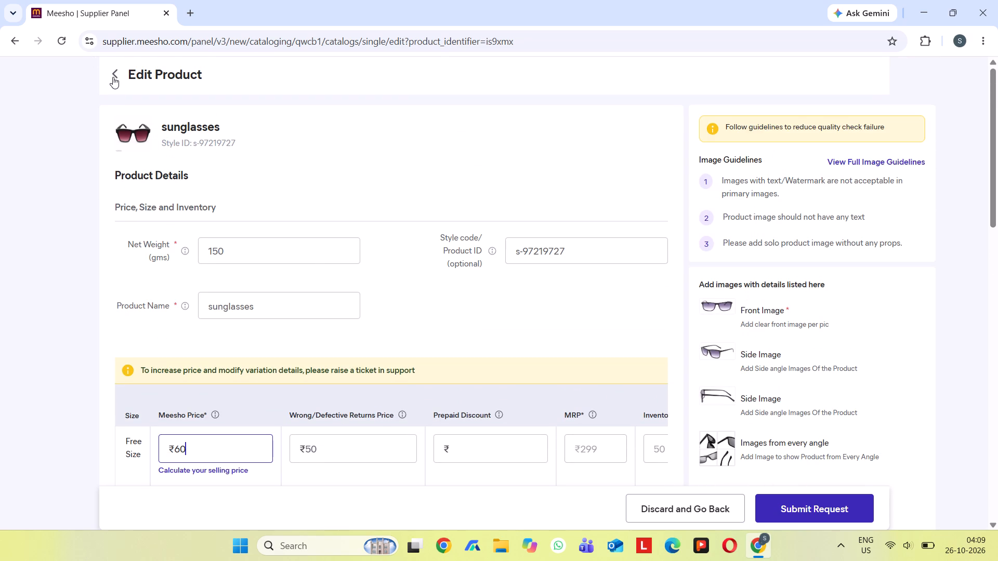
click(112, 76)
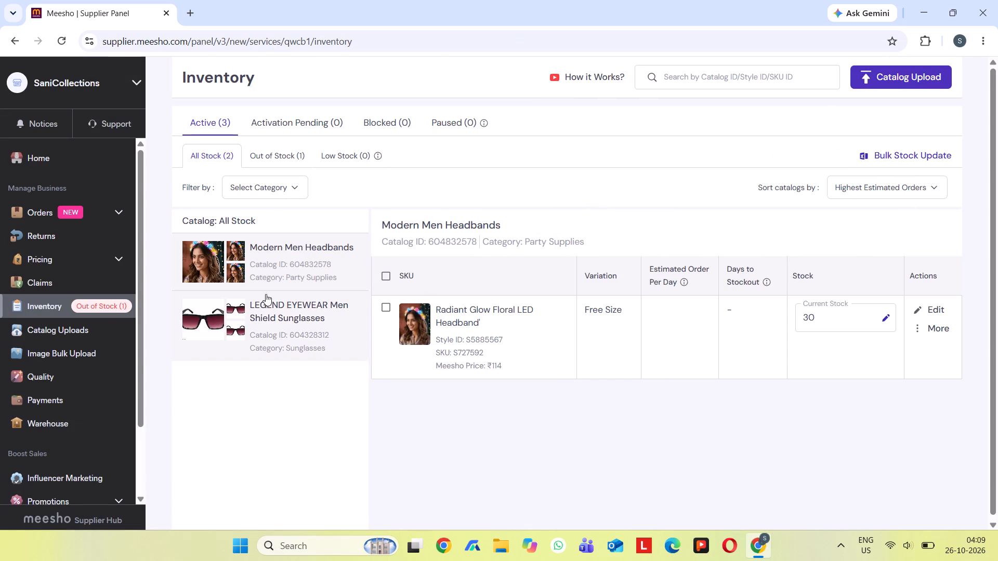
click(932, 308)
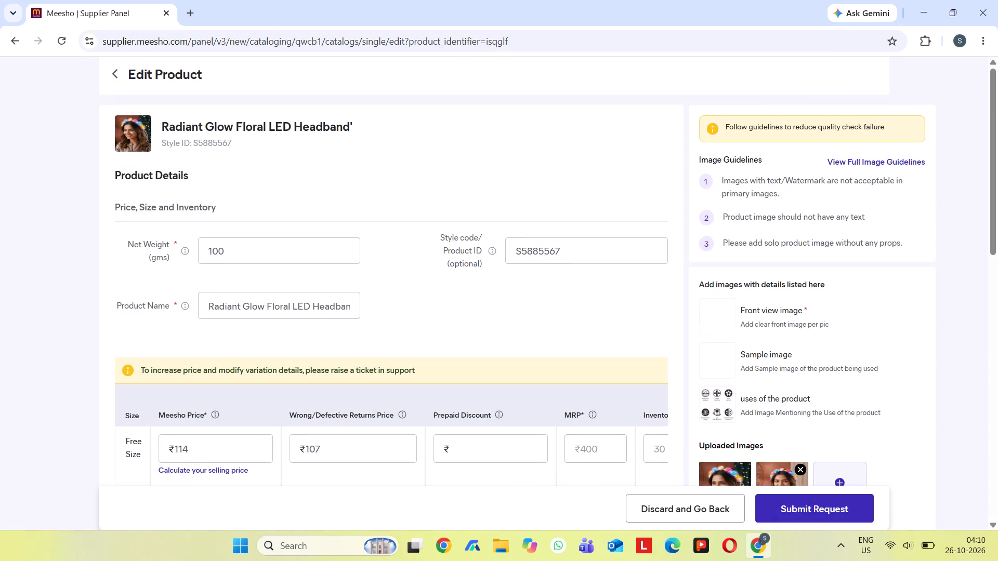
Review the headband's pricing and inventory row, uploaded images, and product details including color, material, type, manufacturer and packer.
scroll(781, 315, down, 2)
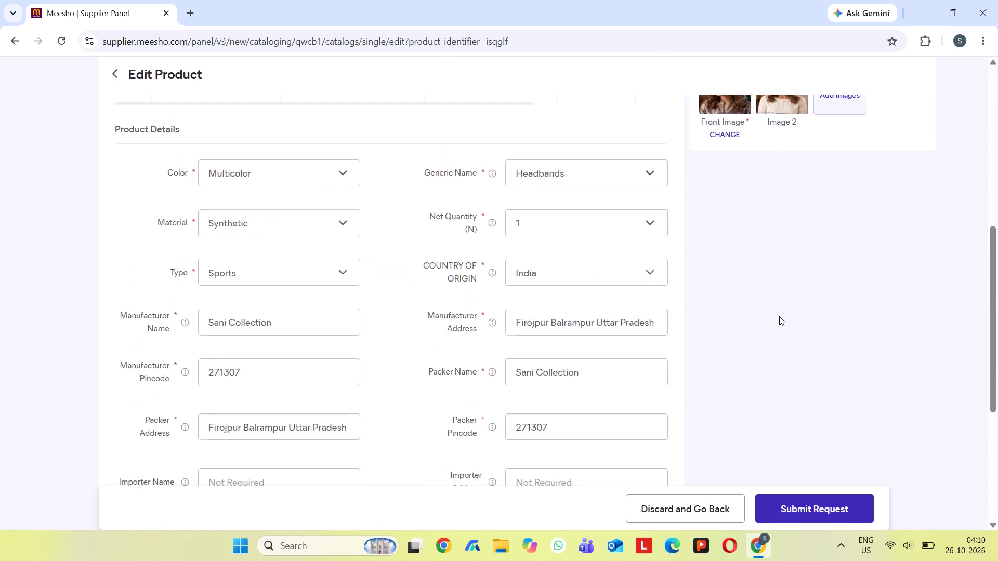
scroll(779, 316, up, 2)
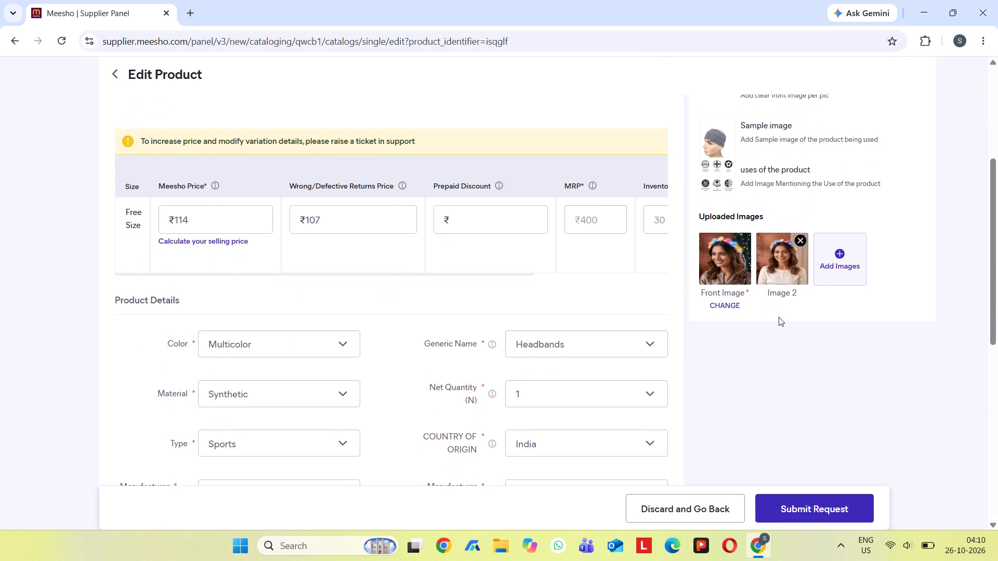
scroll(779, 317, up, 1)
scroll(770, 324, down, 2)
scroll(216, 452, down, 1)
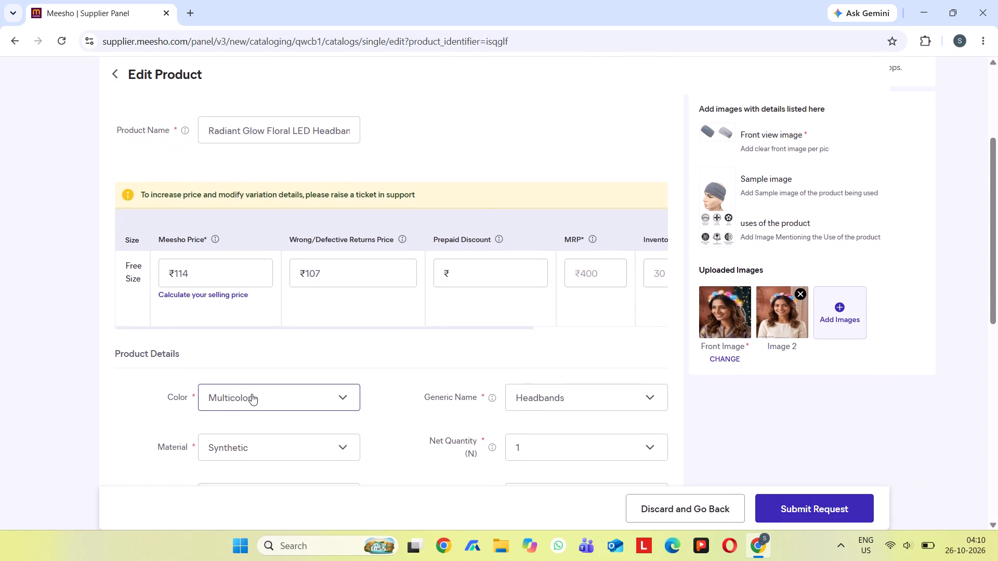
scroll(252, 394, down, 1)
scroll(530, 259, left, 6)
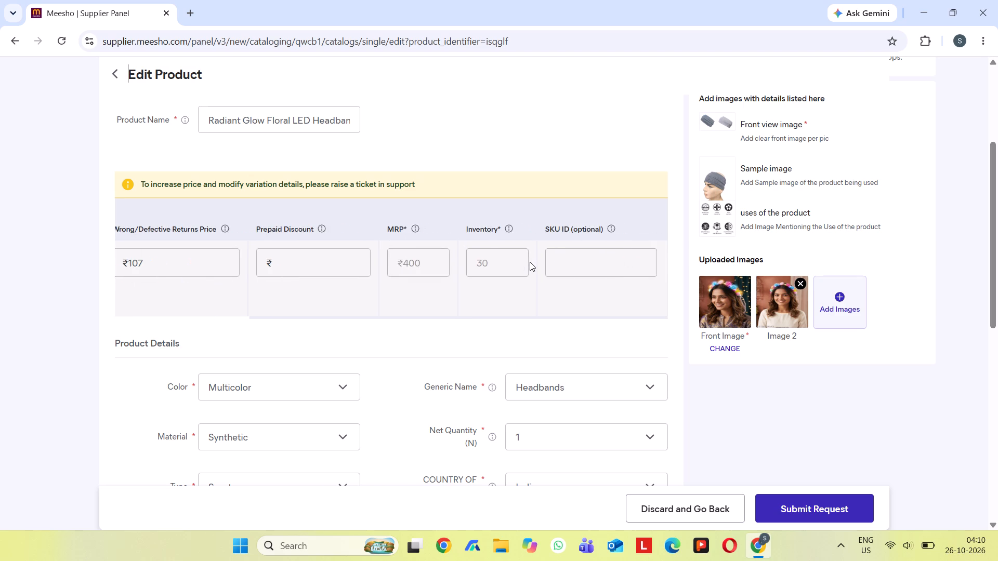
scroll(529, 263, right, 5)
scroll(528, 266, down, 3)
scroll(527, 267, up, 1)
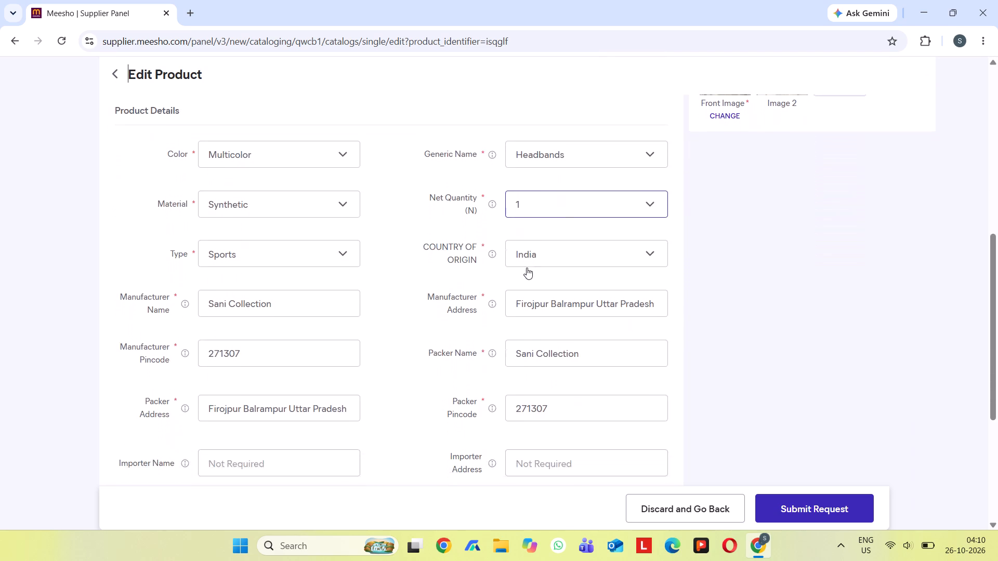
scroll(527, 268, up, 1)
scroll(525, 270, down, 4)
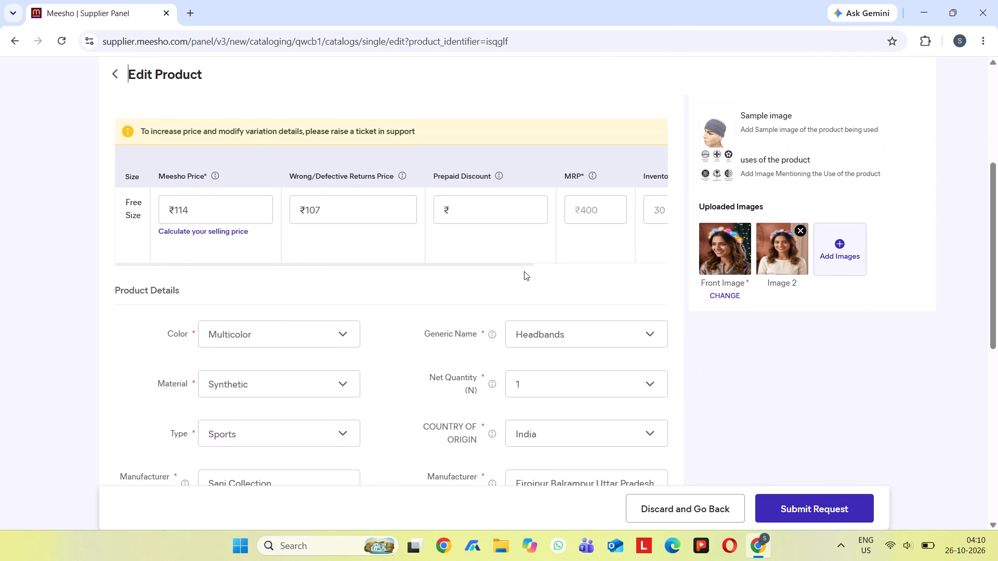
scroll(524, 271, down, 1)
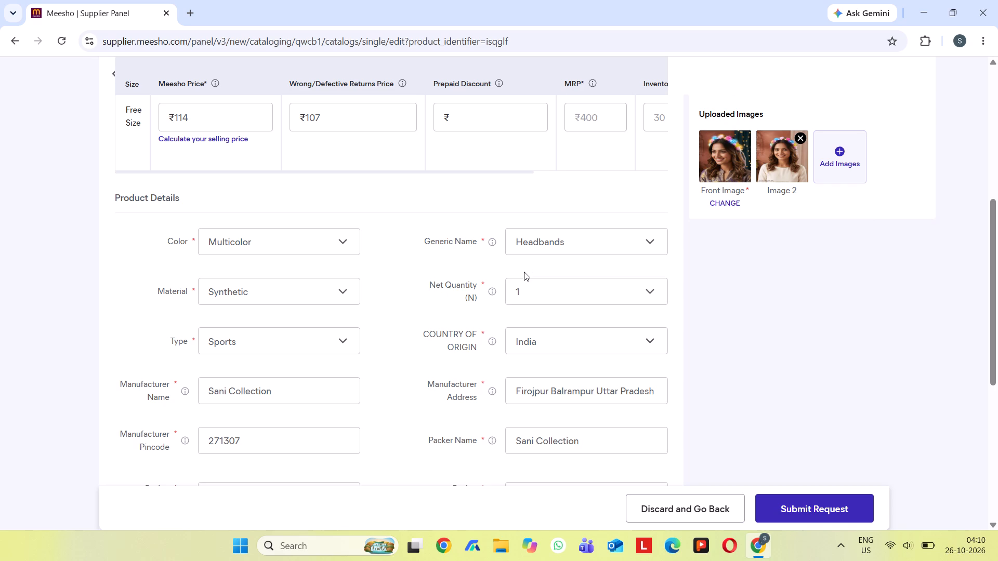
scroll(524, 272, up, 5)
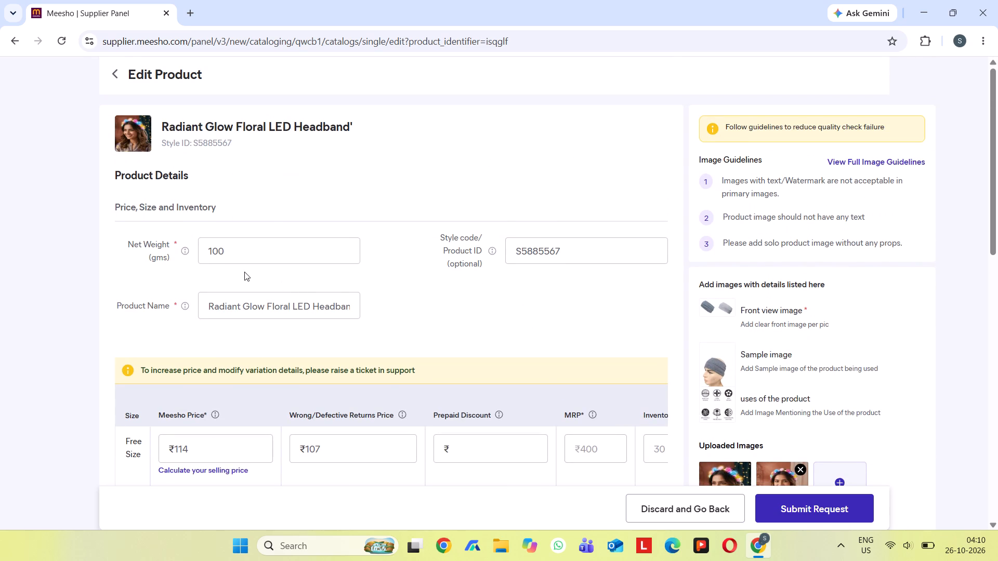
scroll(245, 239, up, 1)
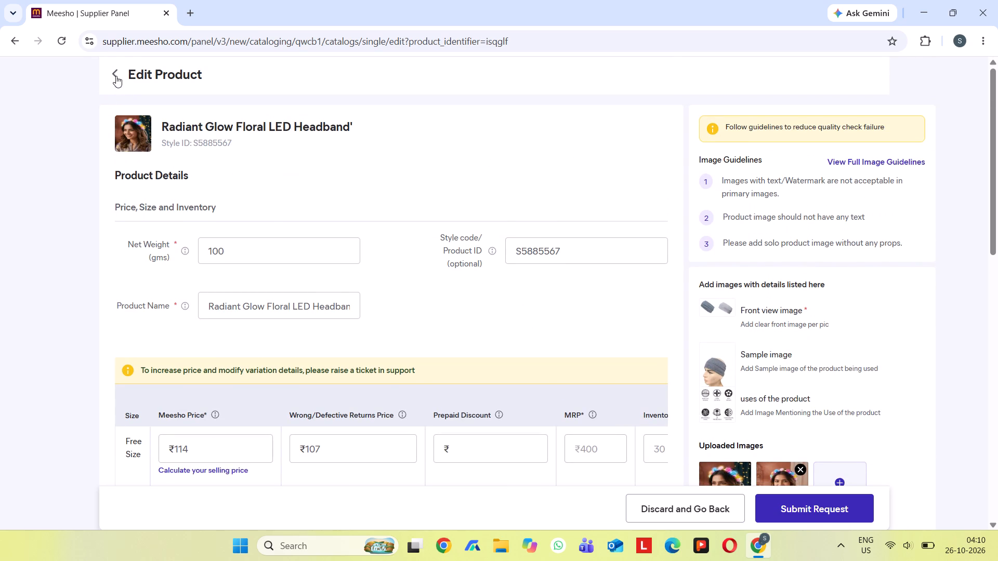
Leave the headband form without submitting and open the out-of-stock Cute Orange Duck Soft Plush Toy from the inventory for editing.
click(116, 72)
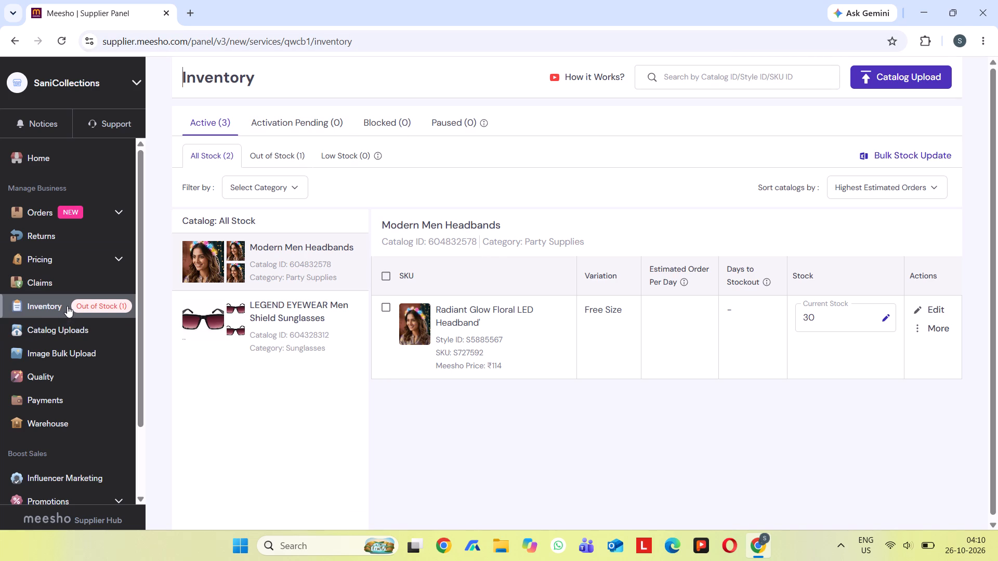
click(67, 306)
click(264, 161)
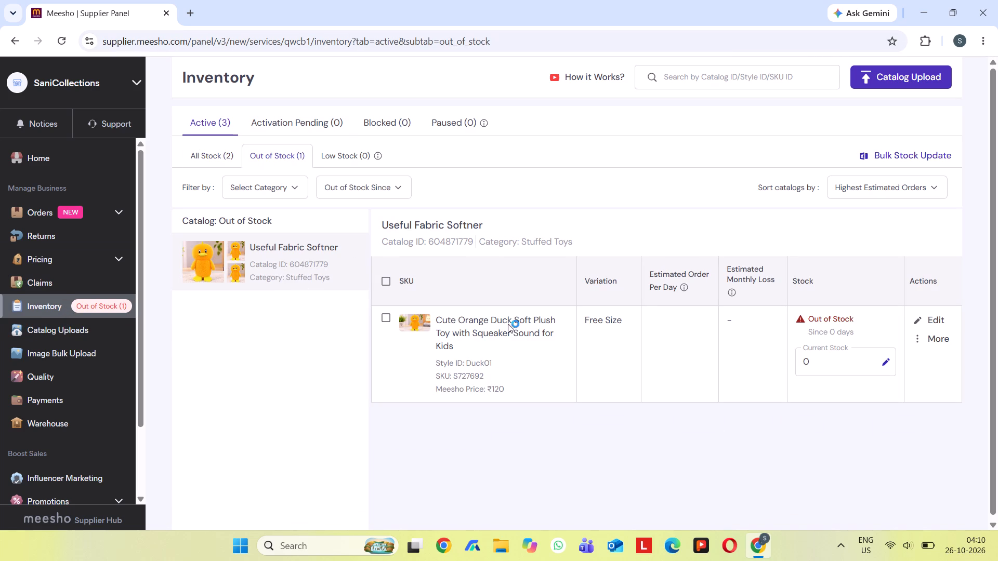
click(921, 318)
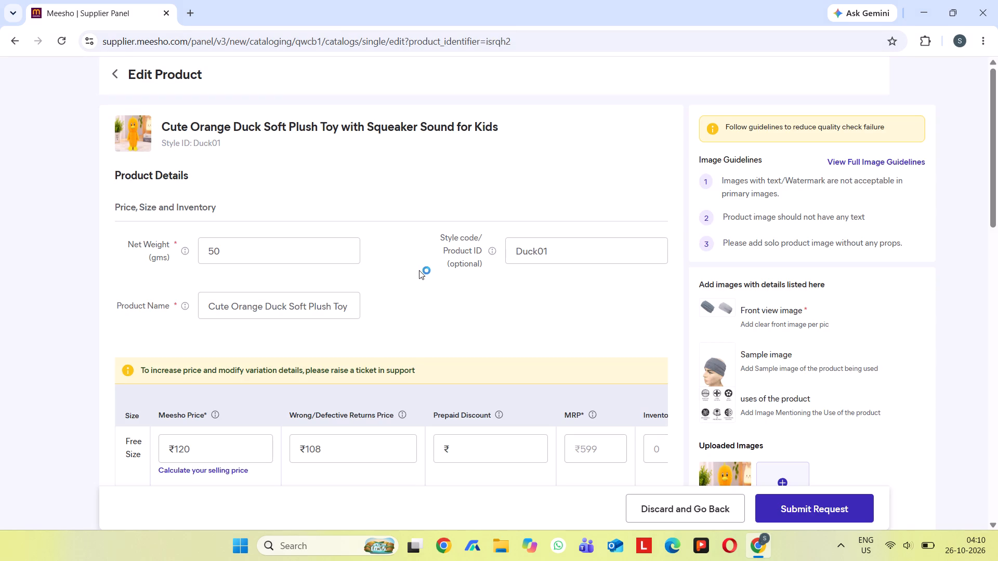
Review the duck plush toy's pricing, product details, manufacturer and packer information, and other attributes across the form.
scroll(888, 297, down, 1)
scroll(887, 297, up, 1)
scroll(885, 297, down, 6)
scroll(807, 311, down, 1)
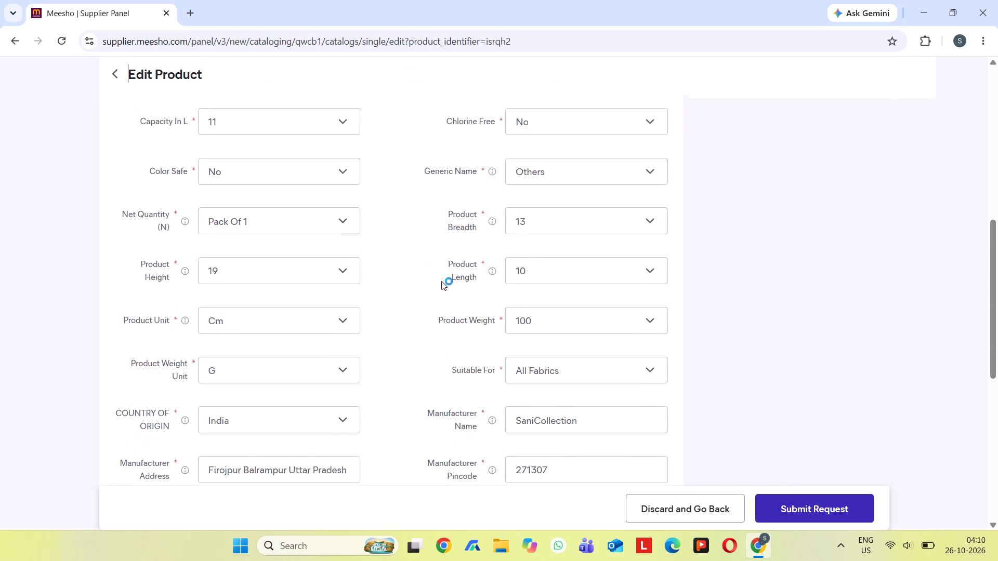
scroll(441, 281, down, 1)
scroll(383, 278, down, 3)
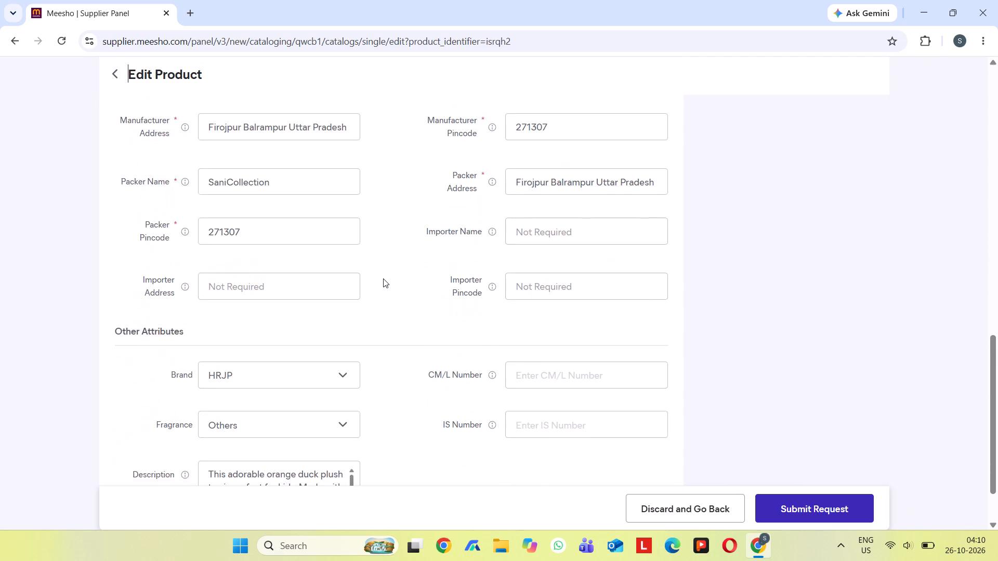
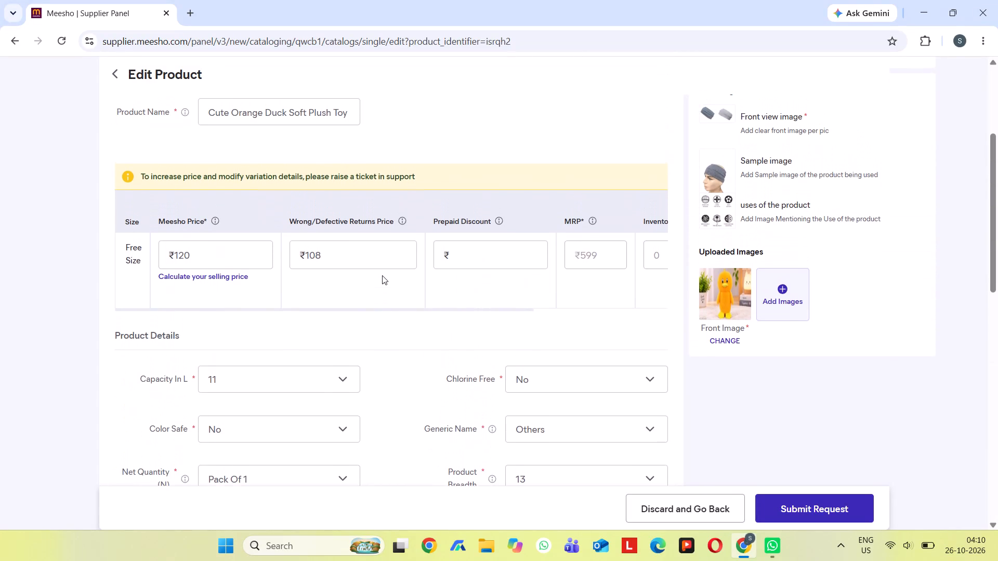
Review the orange duck plush toy's pricing and inventory row, uploaded image, net weight, style code and product name.
scroll(382, 275, up, 2)
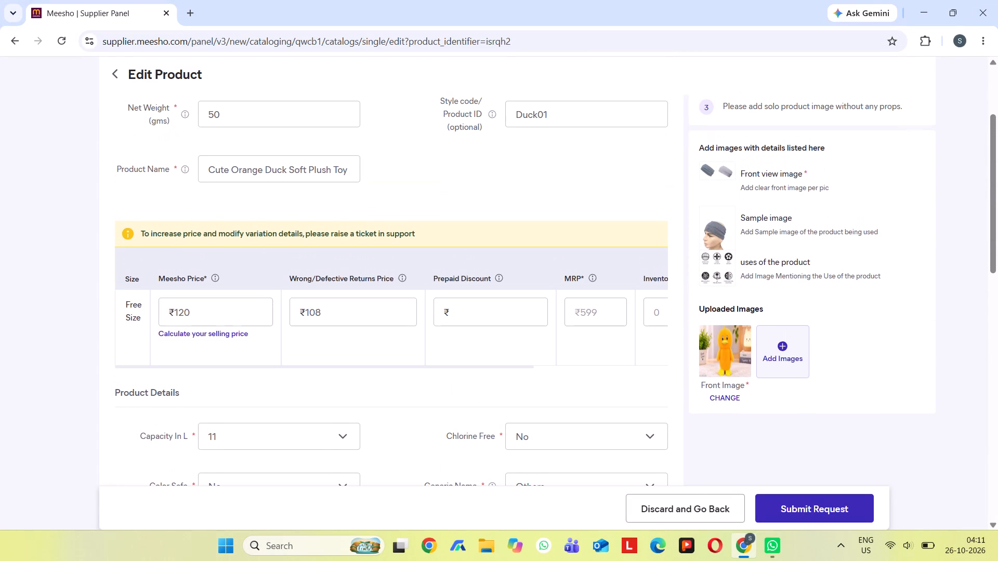
scroll(382, 275, up, 1)
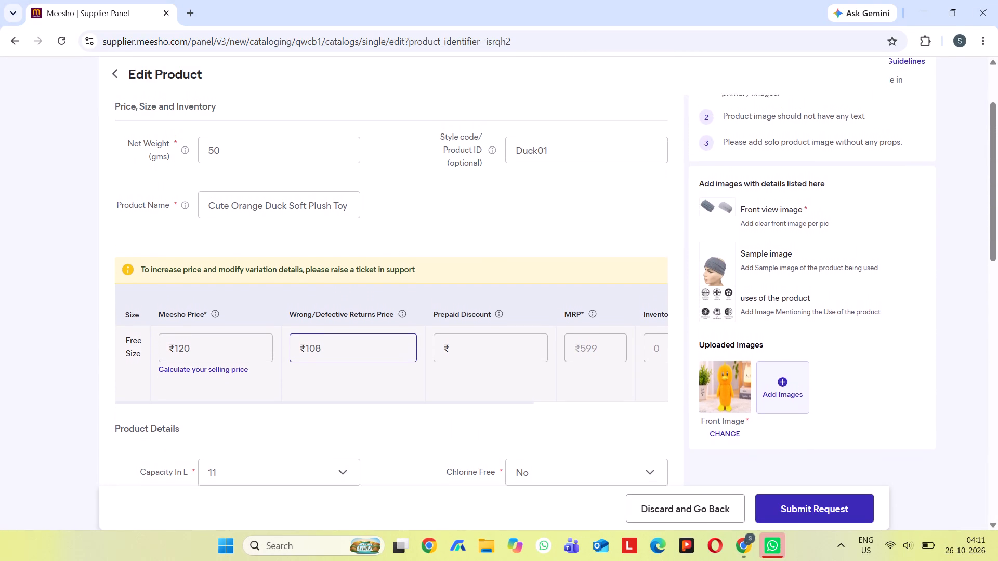
scroll(619, 329, left, 3)
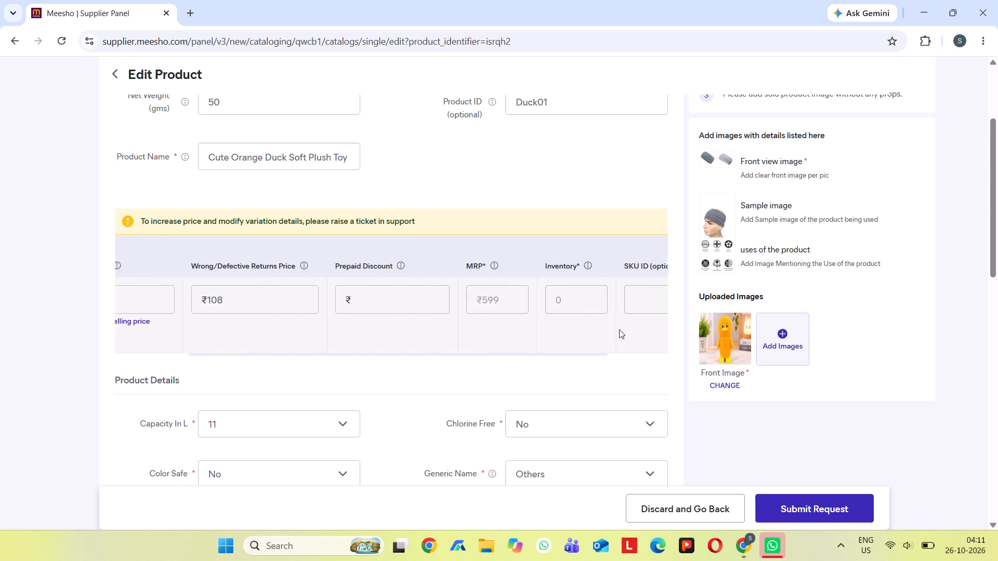
scroll(619, 329, left, 2)
scroll(619, 329, up, 4)
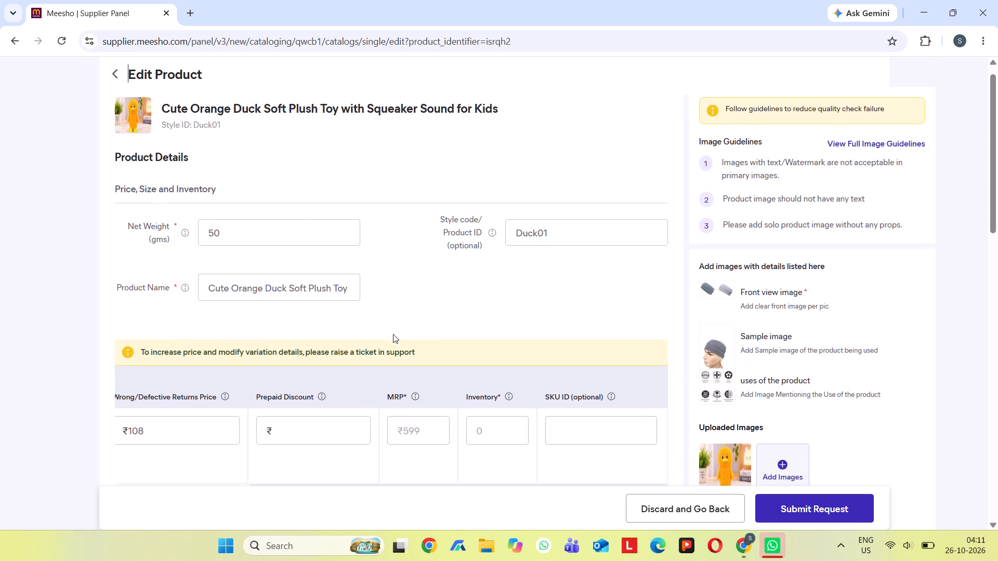
scroll(393, 334, up, 1)
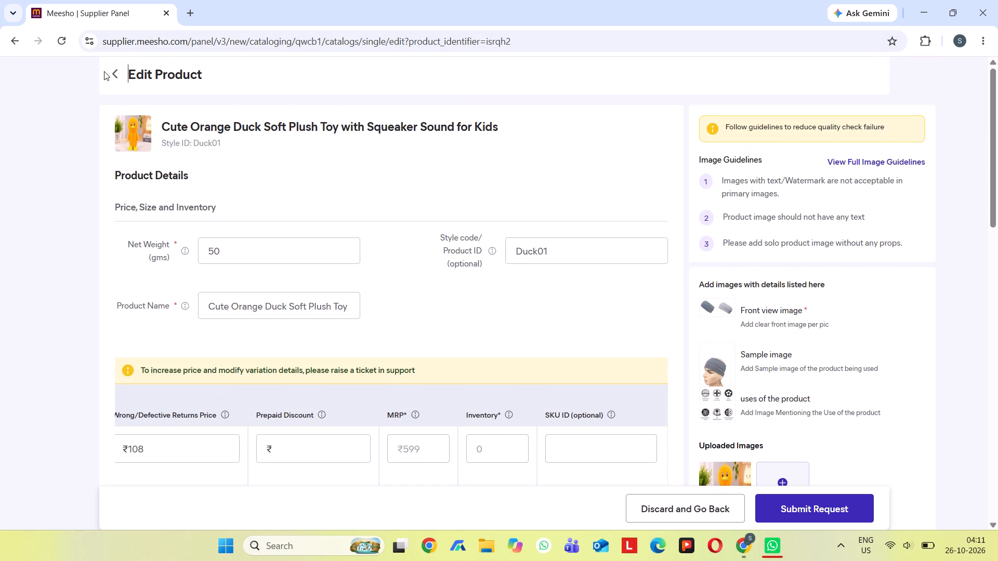
Leave the Cute Orange Duck Soft Plush Toy edit form without submitting and return to the inventory.
click(113, 68)
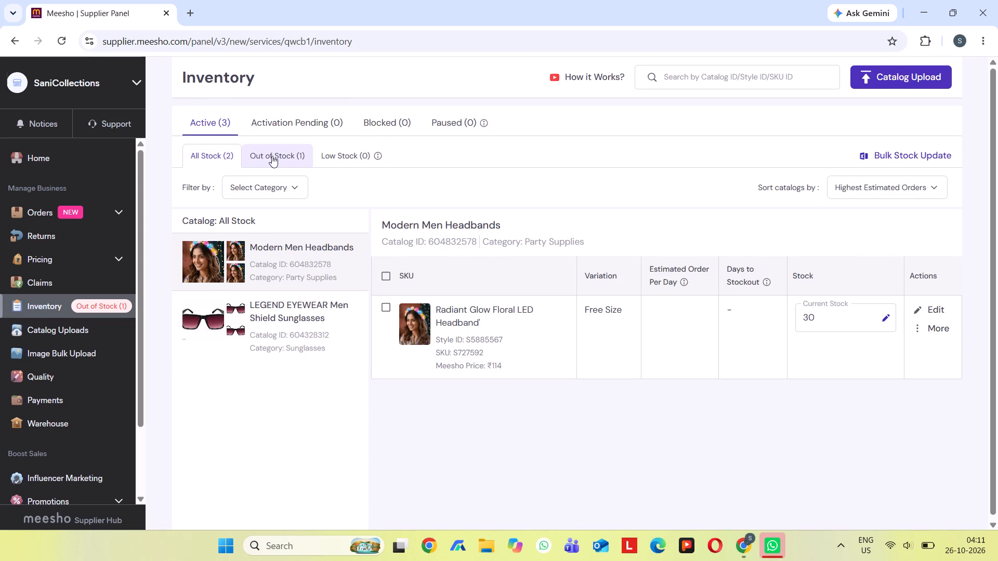
Check the activation pending, blocked and paused catalogs in the inventory, and return to the active catalogs.
click(301, 132)
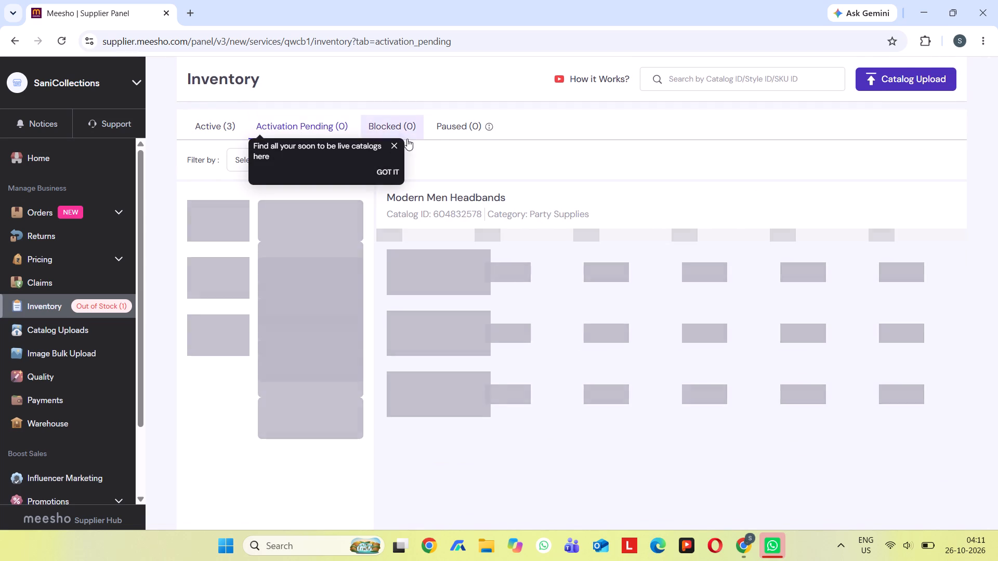
click(395, 144)
click(392, 131)
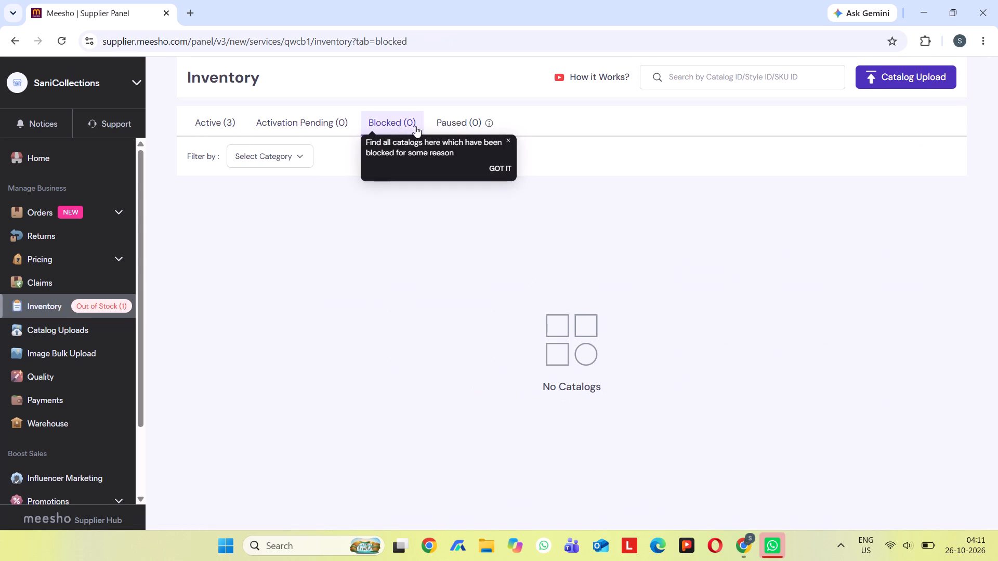
click(469, 116)
click(208, 137)
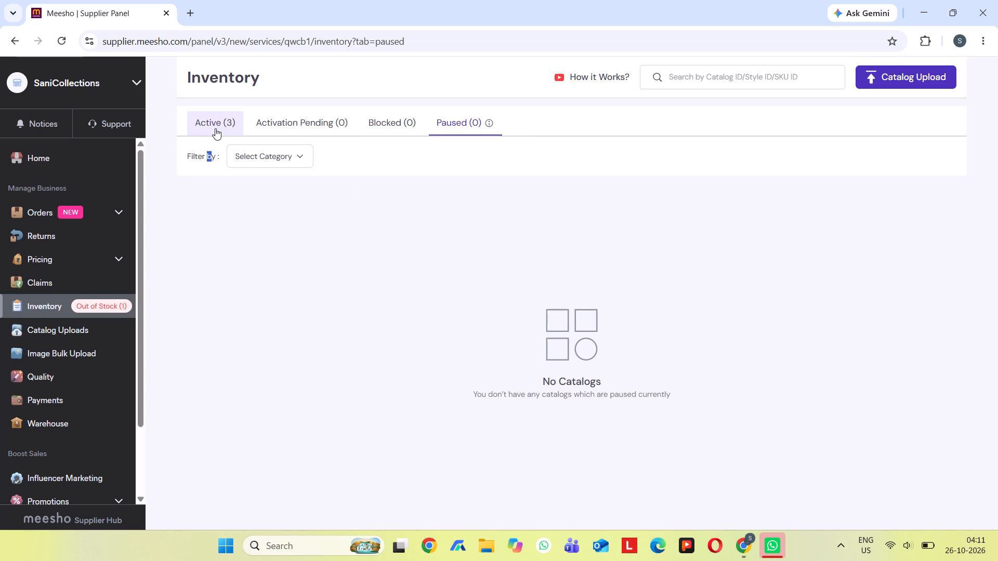
click(215, 128)
click(217, 122)
click(217, 121)
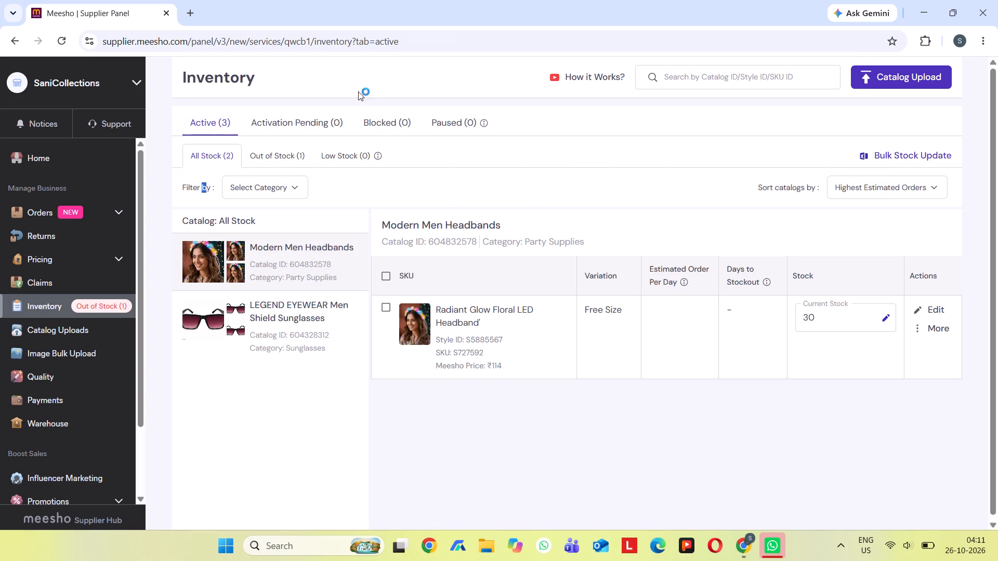
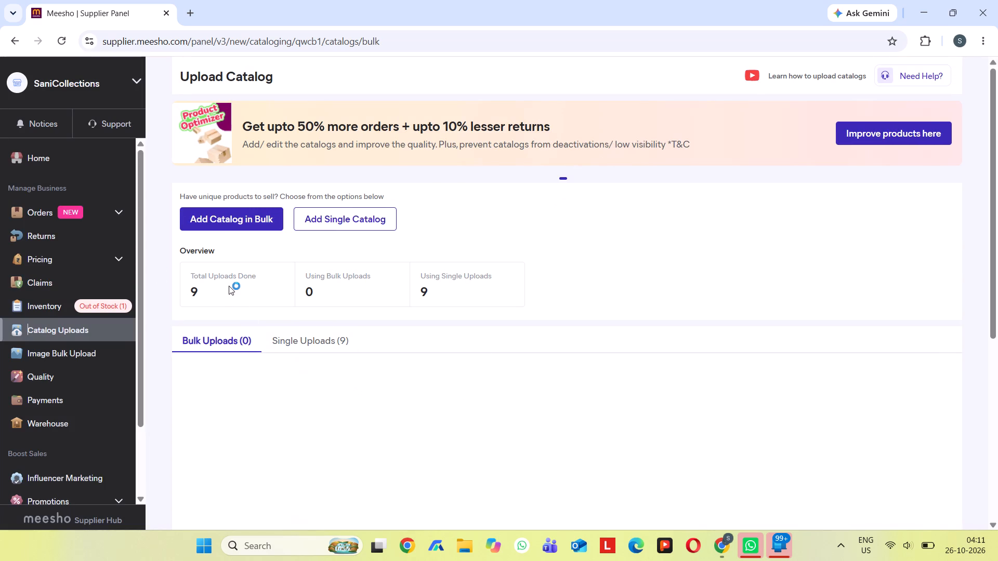
click(228, 285)
click(295, 342)
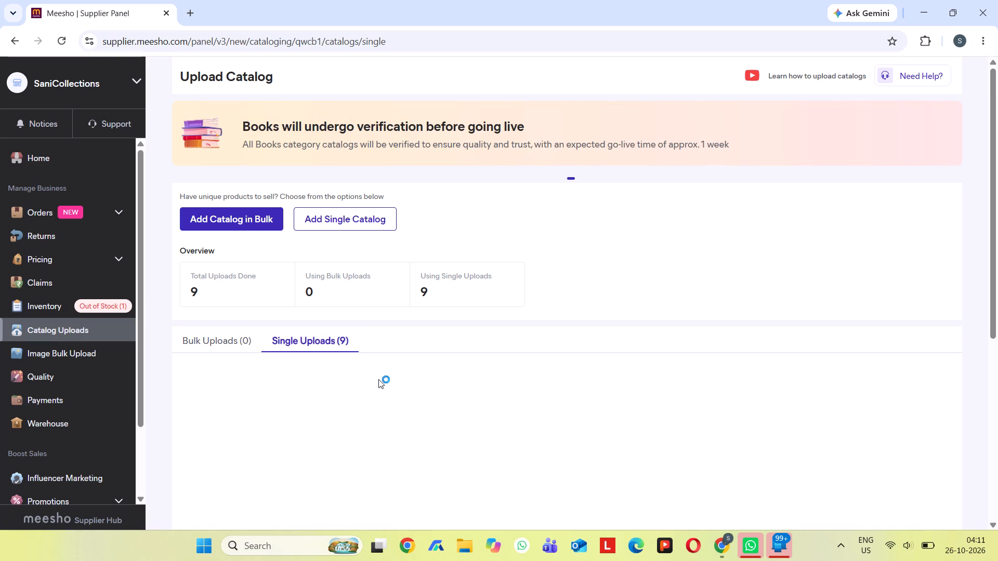
scroll(378, 380, down, 1)
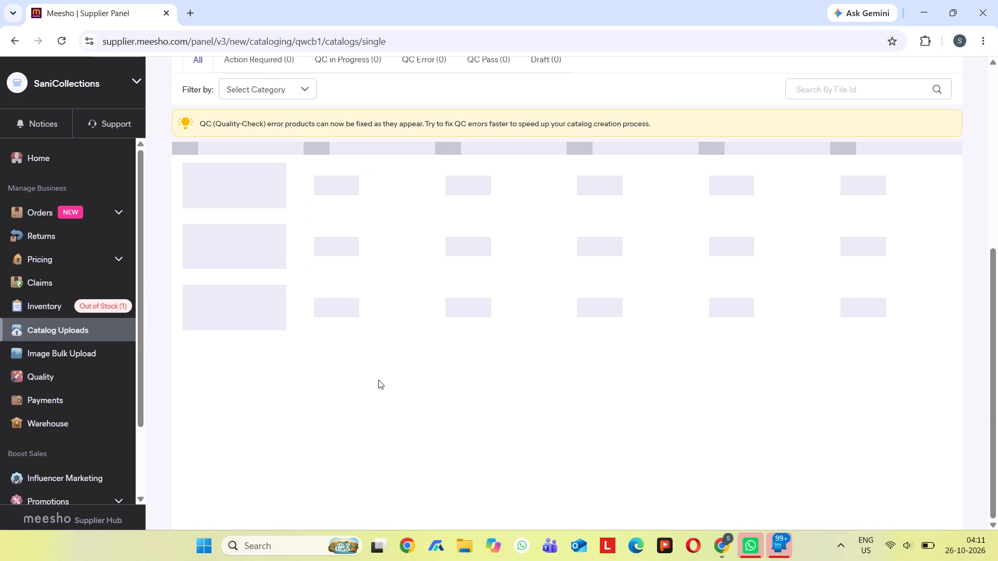
scroll(378, 380, up, 1)
scroll(378, 380, down, 1)
scroll(378, 380, up, 1)
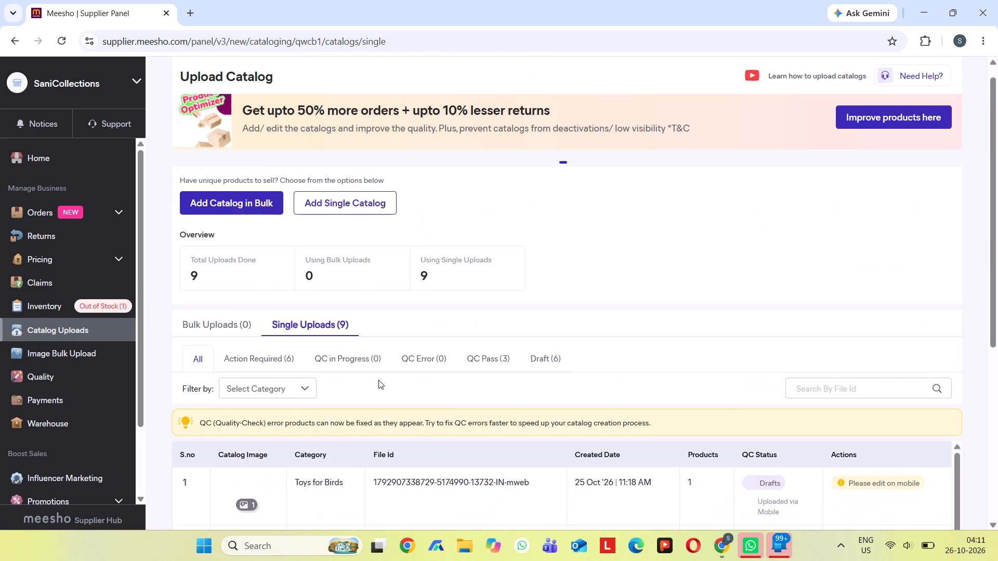
scroll(378, 380, down, 5)
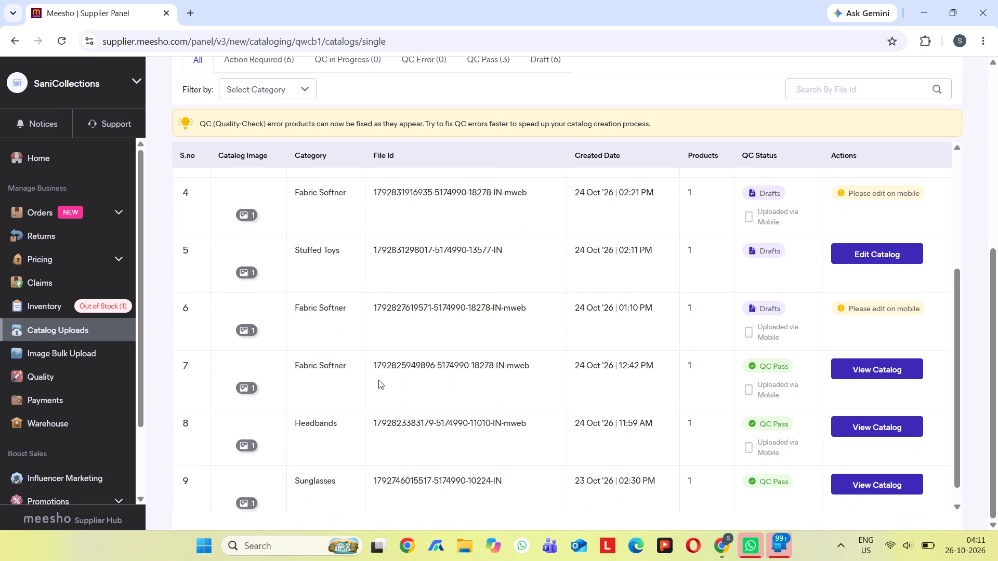
scroll(378, 380, down, 1)
scroll(378, 380, up, 1)
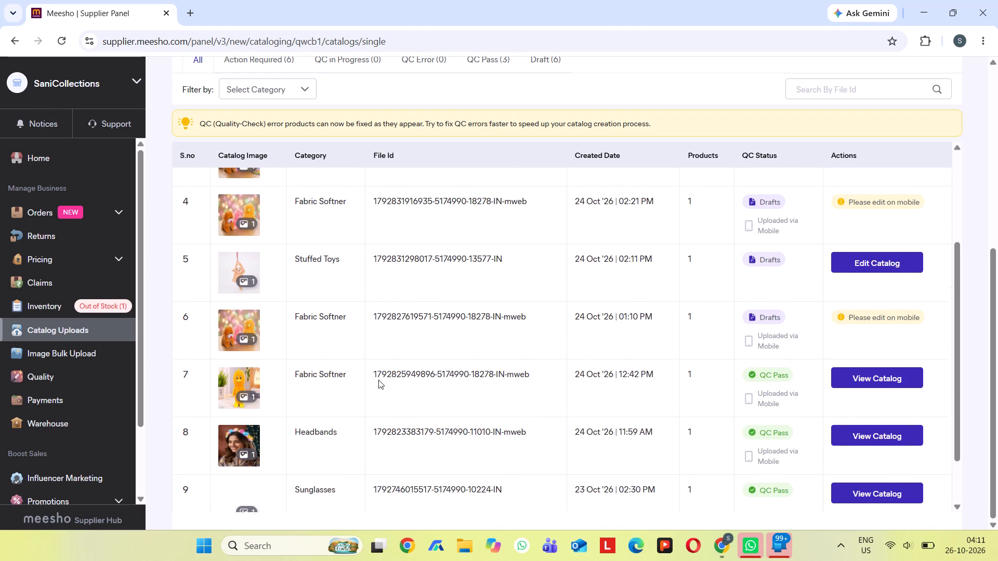
scroll(378, 380, up, 2)
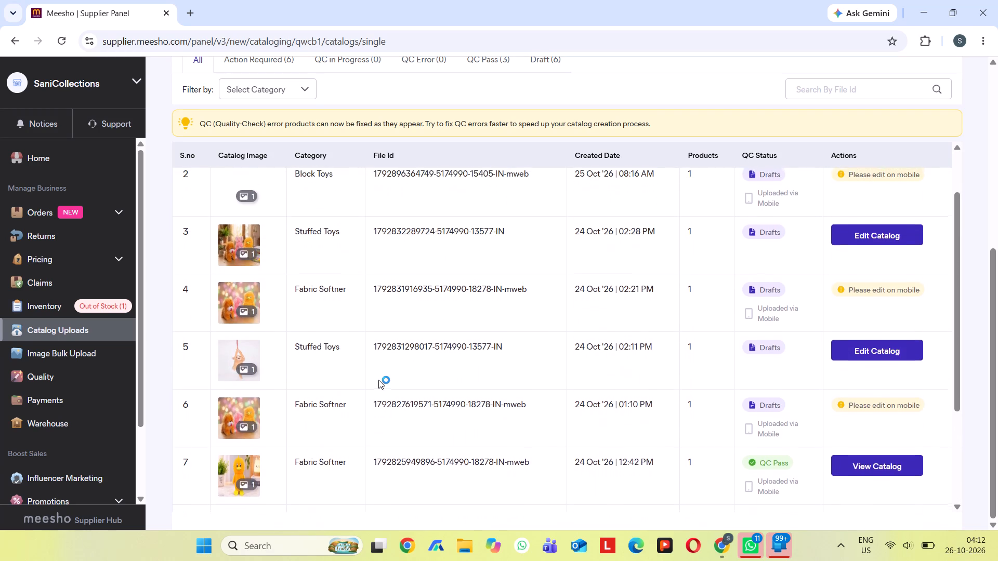
scroll(378, 380, up, 7)
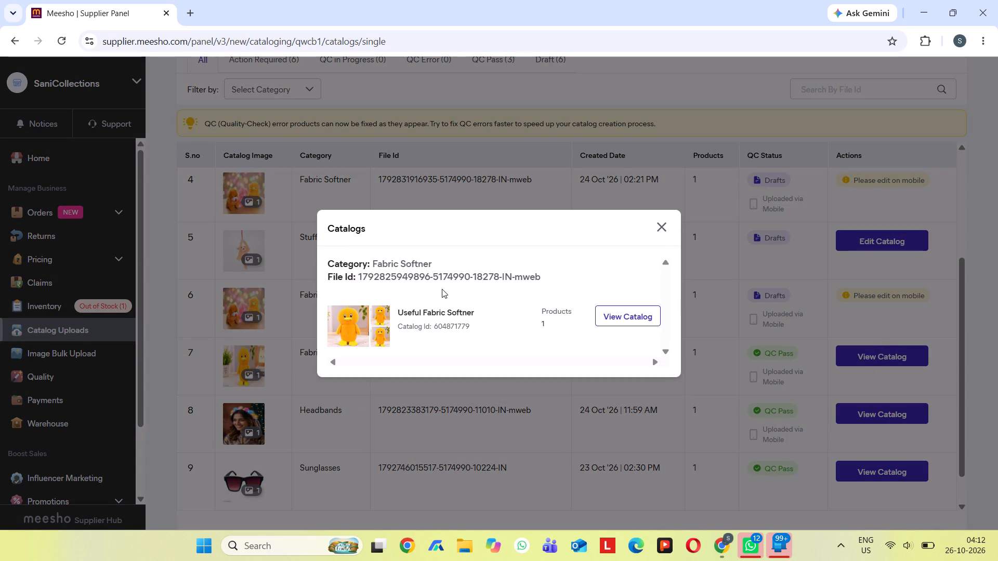
click(640, 322)
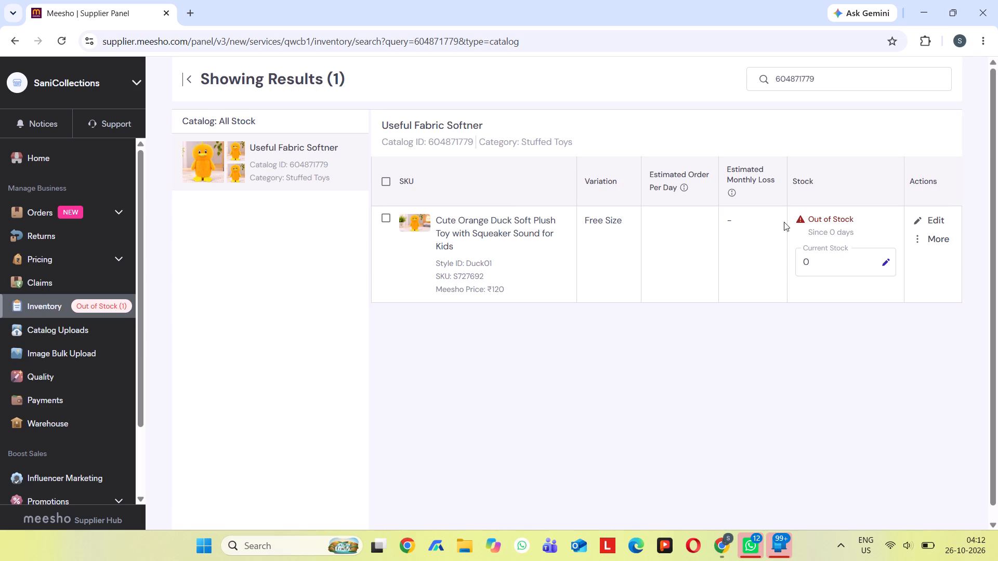
click(924, 213)
click(933, 220)
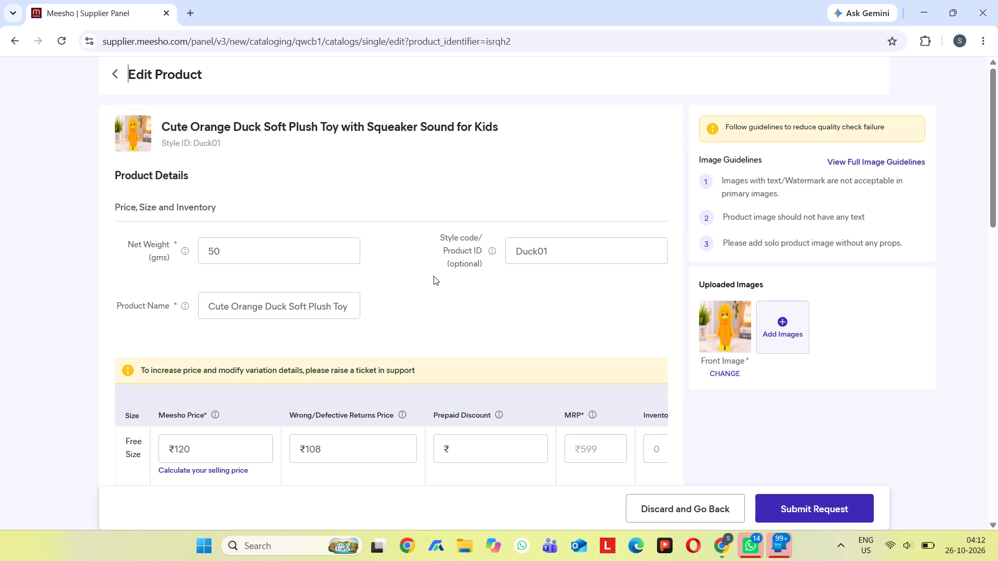
Examine the duck toy's images, pricing and inventory fields in the edit form, and leave it without submitting.
scroll(744, 271, down, 1)
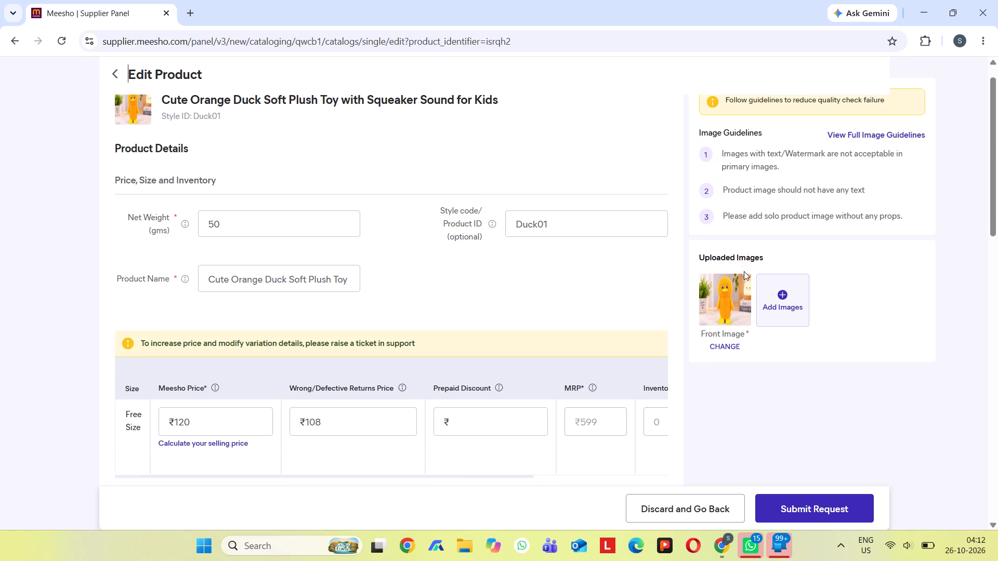
scroll(744, 271, up, 1)
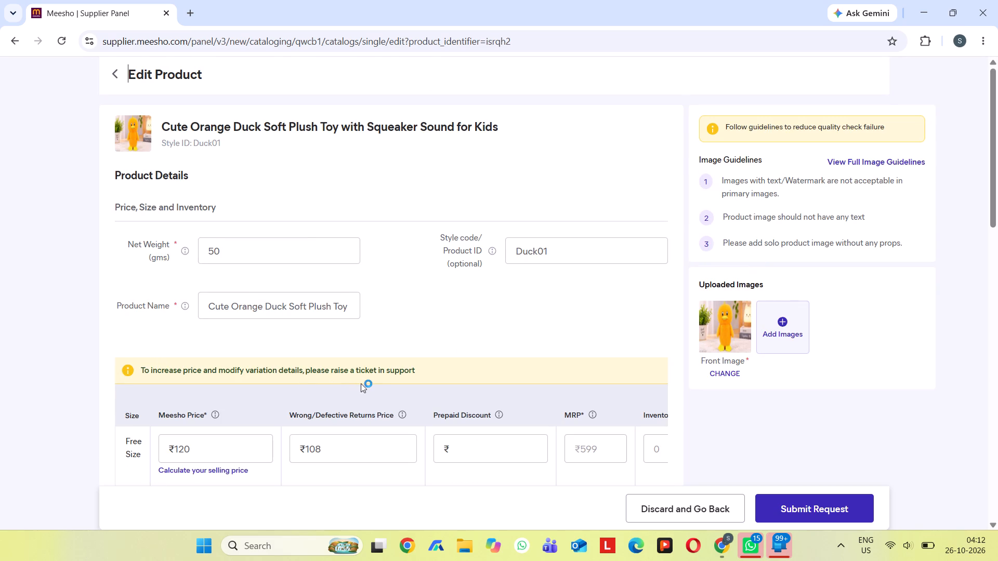
scroll(361, 383, down, 2)
scroll(361, 383, left, 2)
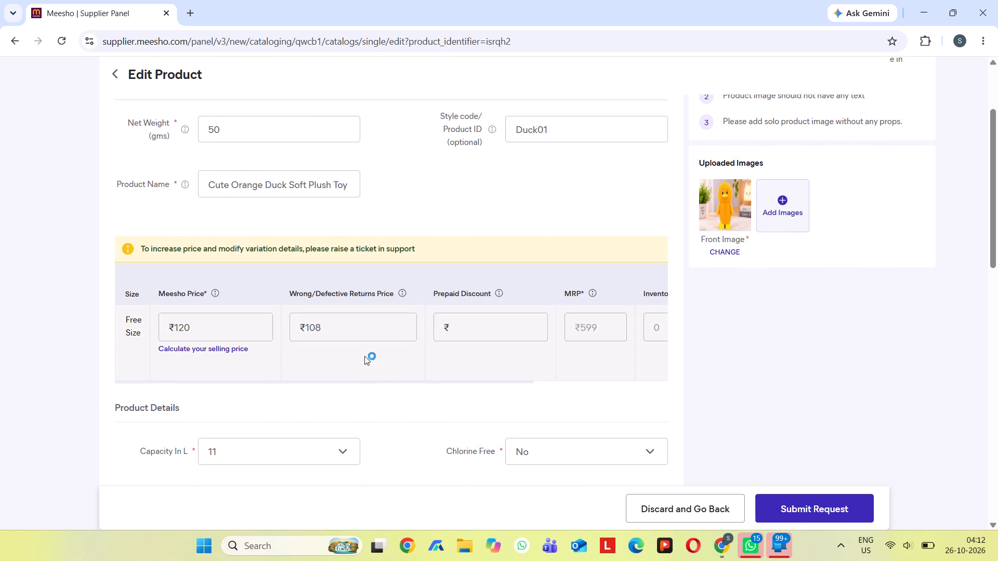
scroll(305, 300, left, 4)
scroll(305, 300, right, 3)
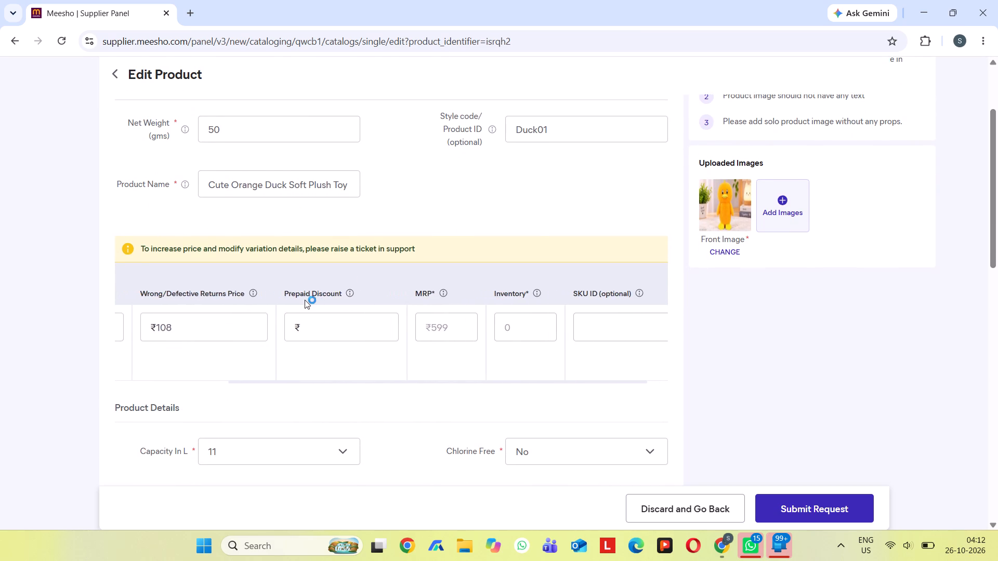
scroll(305, 300, right, 3)
scroll(182, 66, down, 1)
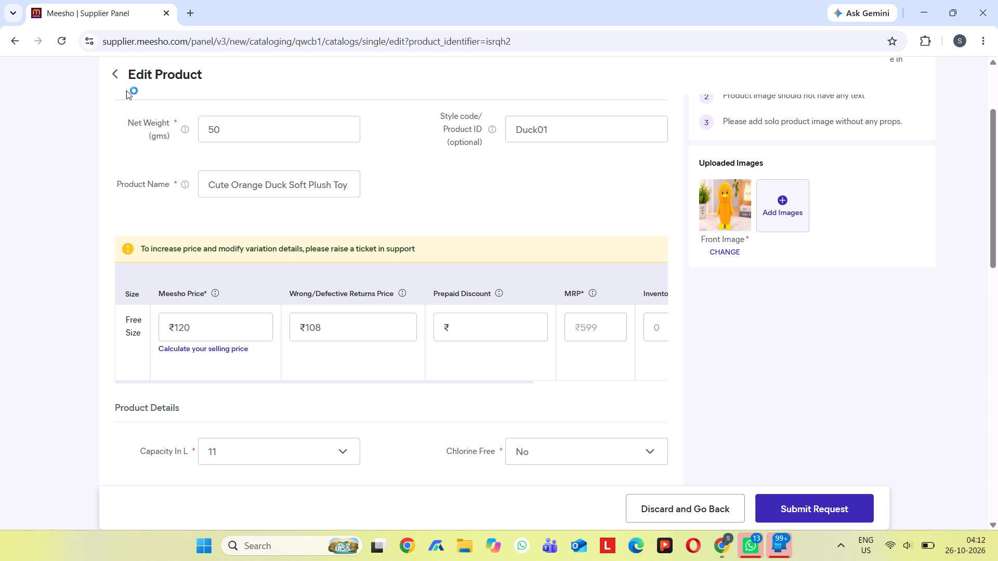
click(115, 79)
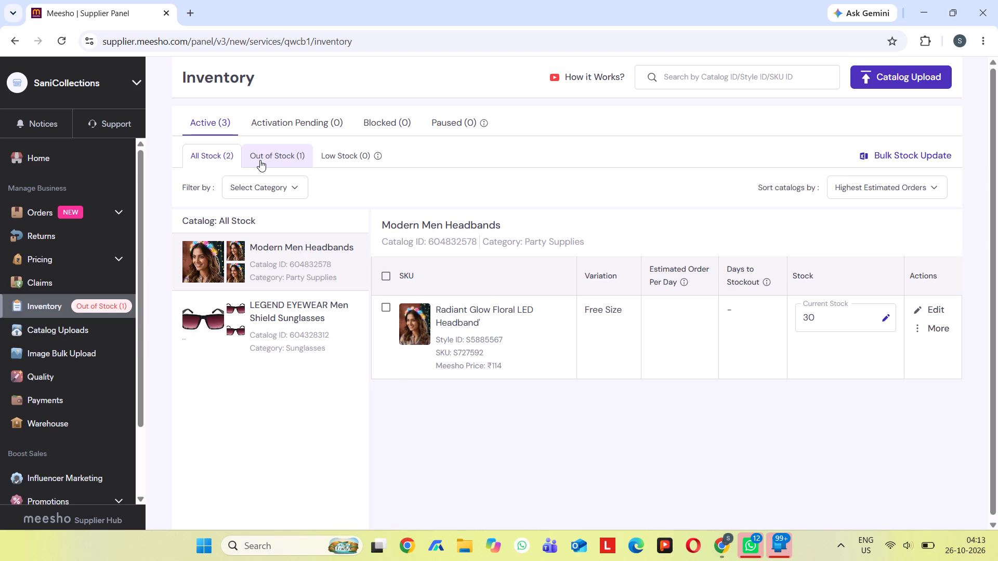
Compare the out-of-stock and all-stock listings among the active inventory catalogs.
click(263, 154)
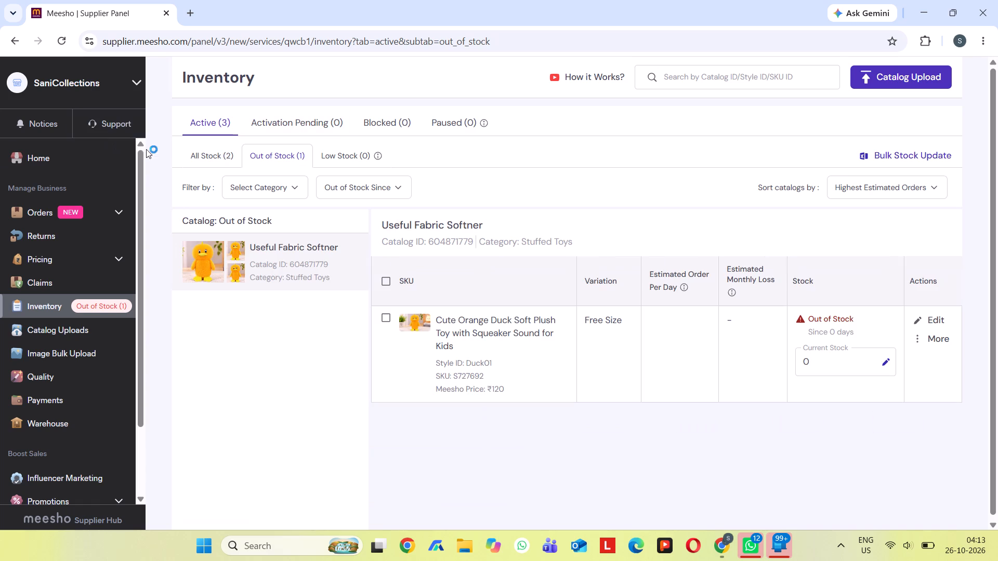
click(205, 155)
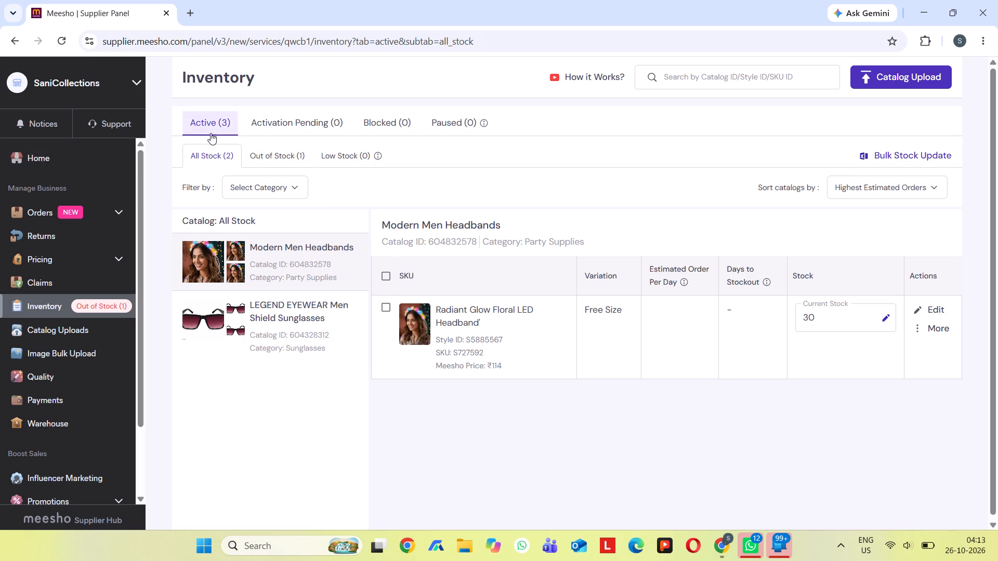
click(272, 155)
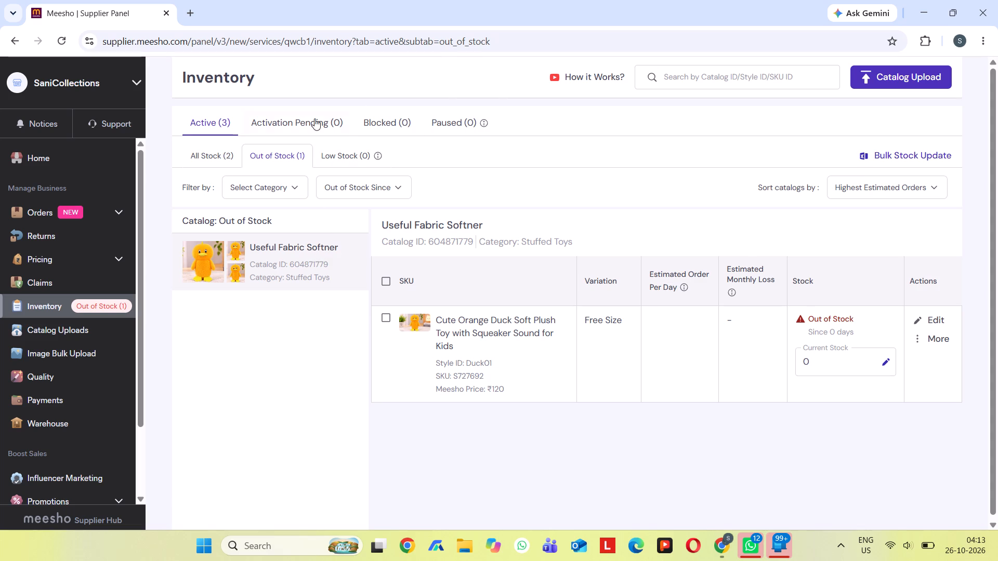
Look through the supplier home, Manage Pricing and Claims pages.
click(76, 166)
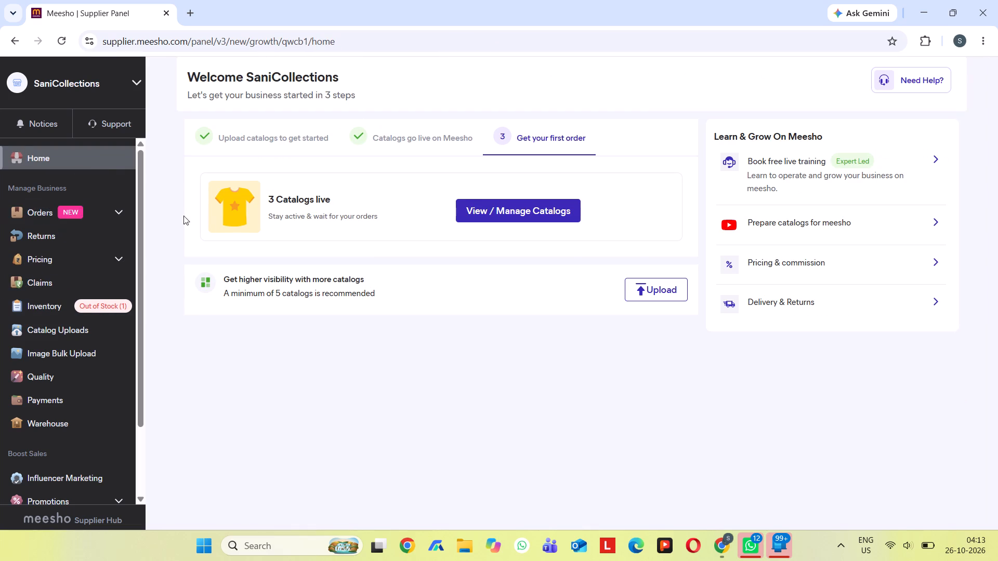
click(78, 264)
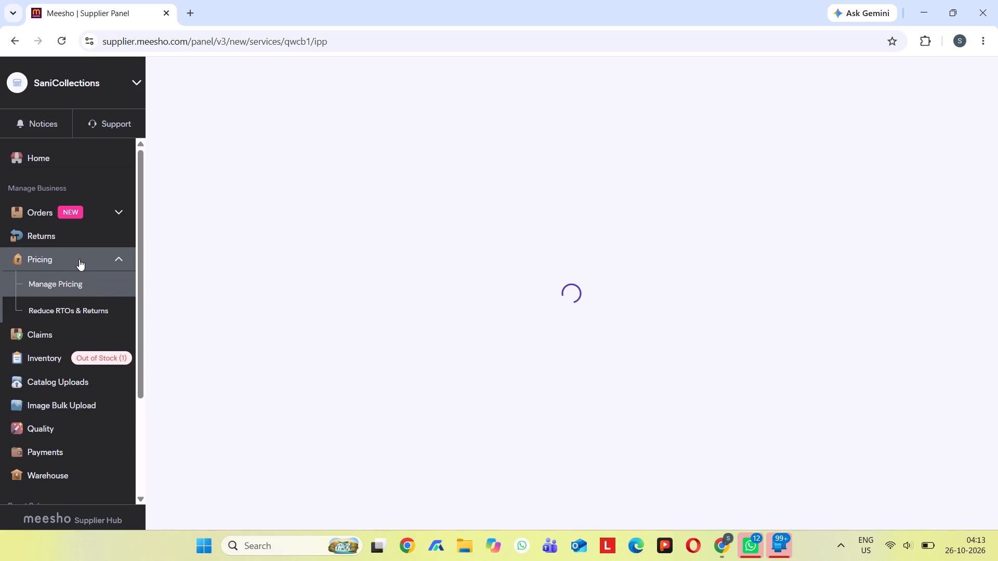
click(79, 259)
click(78, 263)
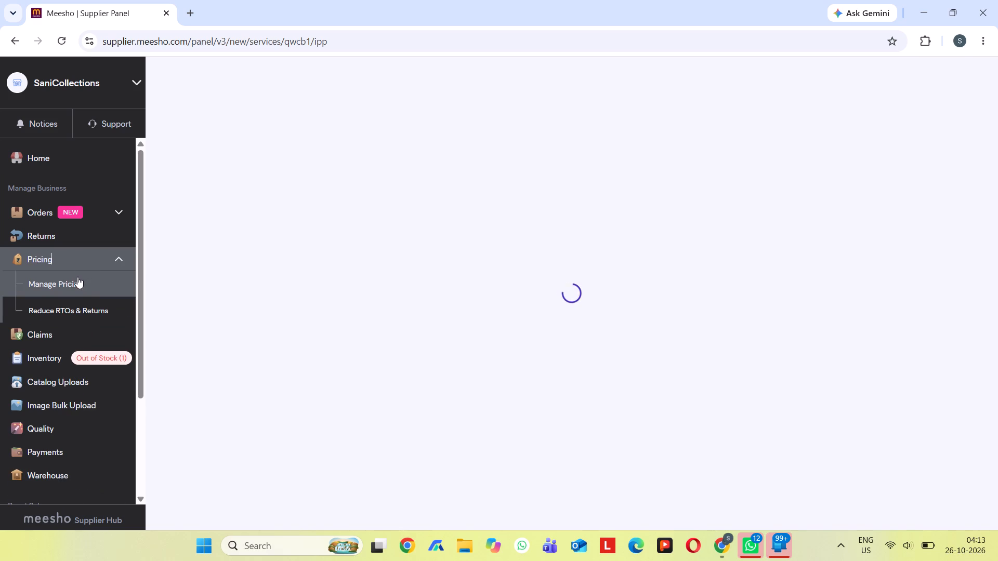
click(77, 277)
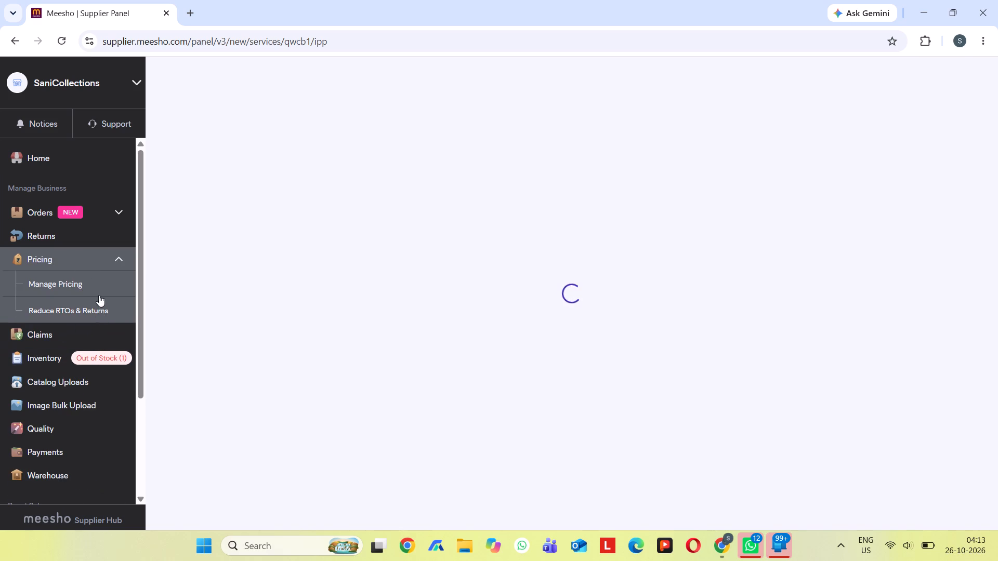
click(94, 323)
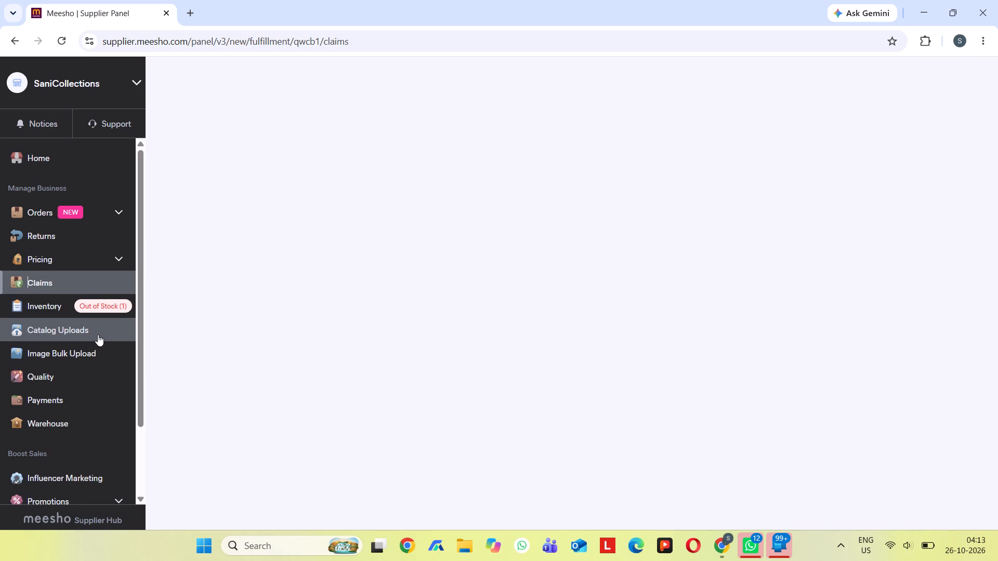
Return to the single uploads in Catalog Uploads and check the available action for the Block Toys draft.
click(97, 334)
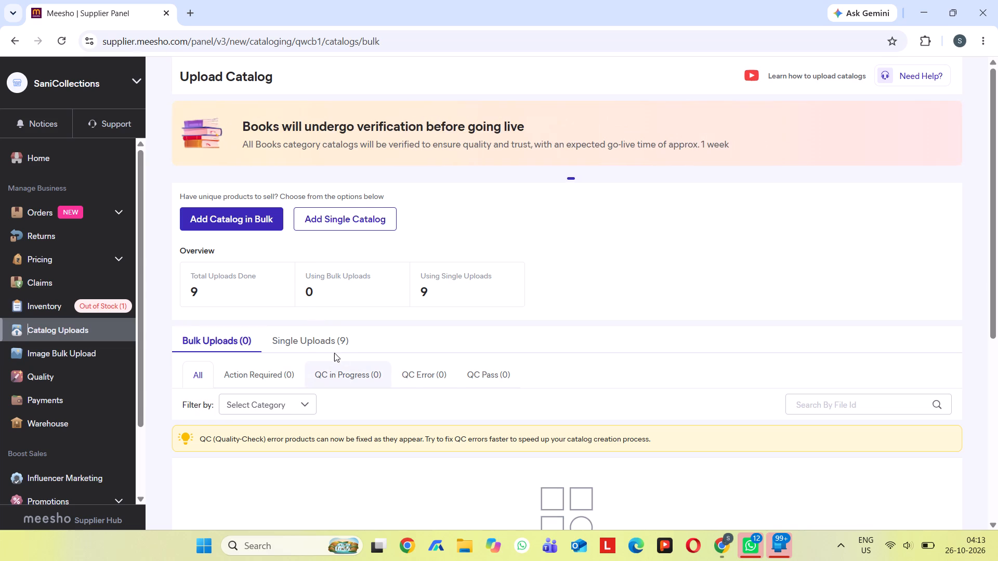
click(325, 341)
scroll(346, 355, down, 1)
scroll(346, 355, up, 1)
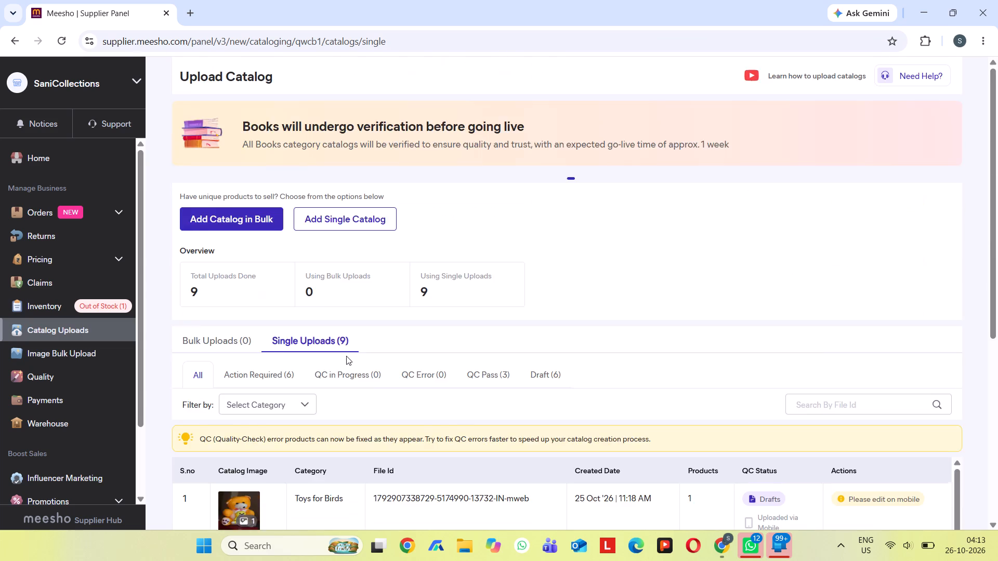
scroll(346, 356, down, 1)
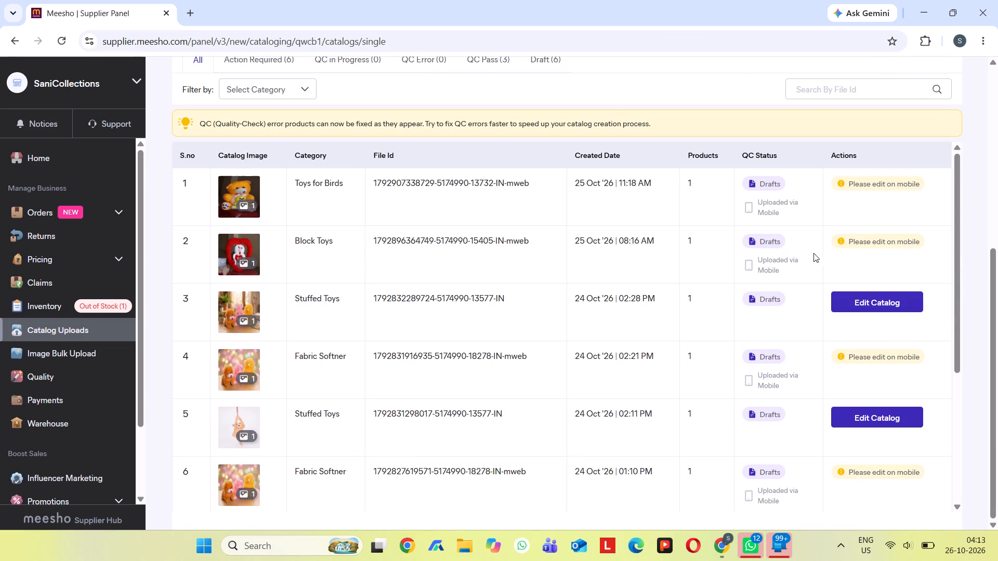
click(800, 254)
triple_click(871, 241)
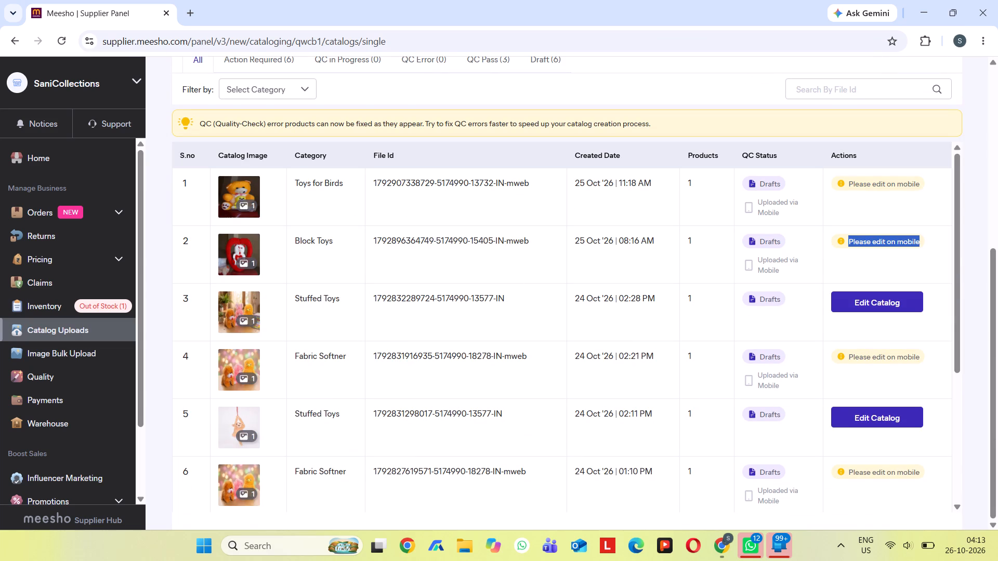
click(878, 250)
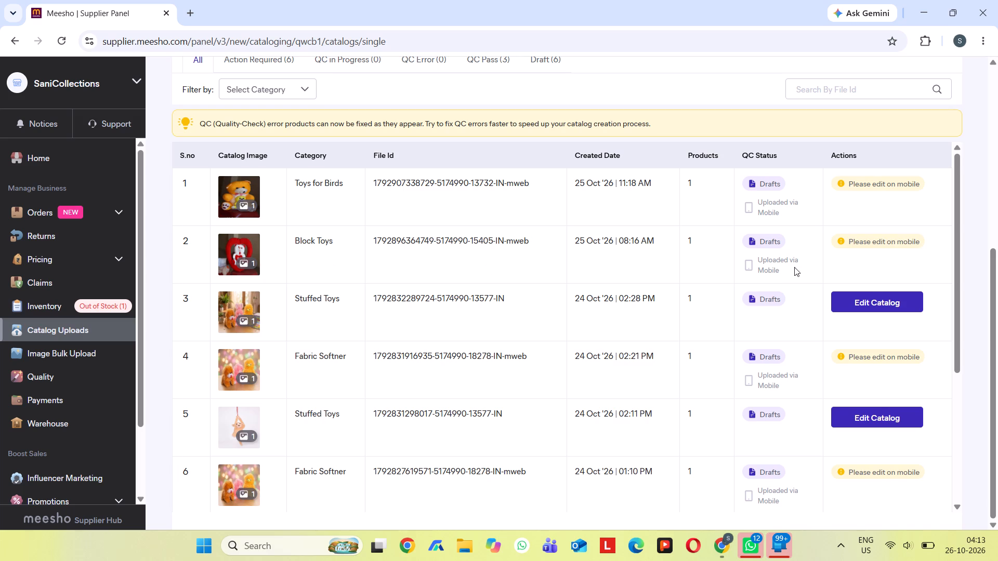
Open the Stuffed Toys draft created 24 Oct at 02:28 PM and examine its pricing, product details, images and settlement breakdown.
click(875, 301)
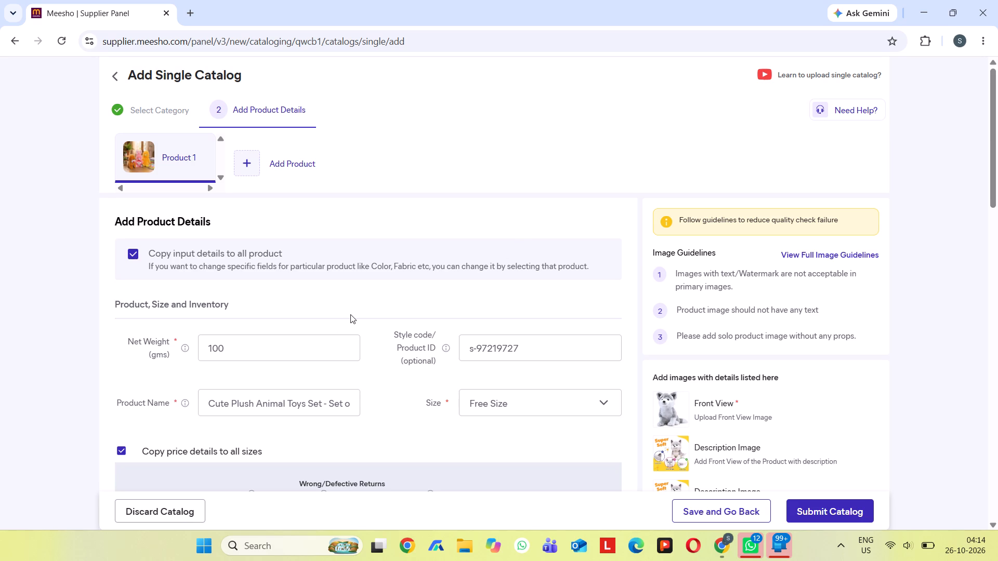
scroll(350, 314, down, 1)
scroll(350, 314, up, 1)
scroll(351, 314, down, 4)
scroll(385, 213, left, 1)
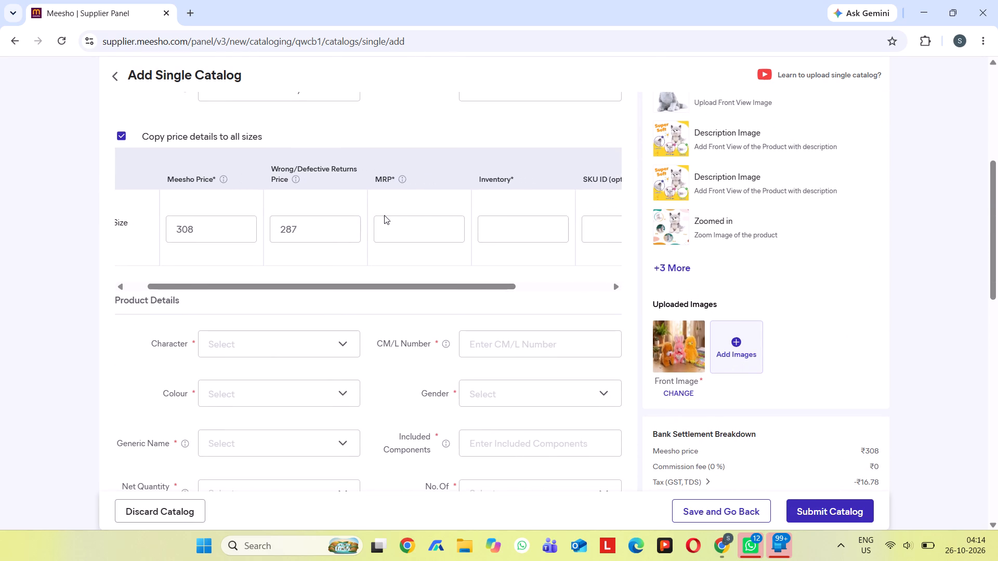
scroll(384, 215, left, 4)
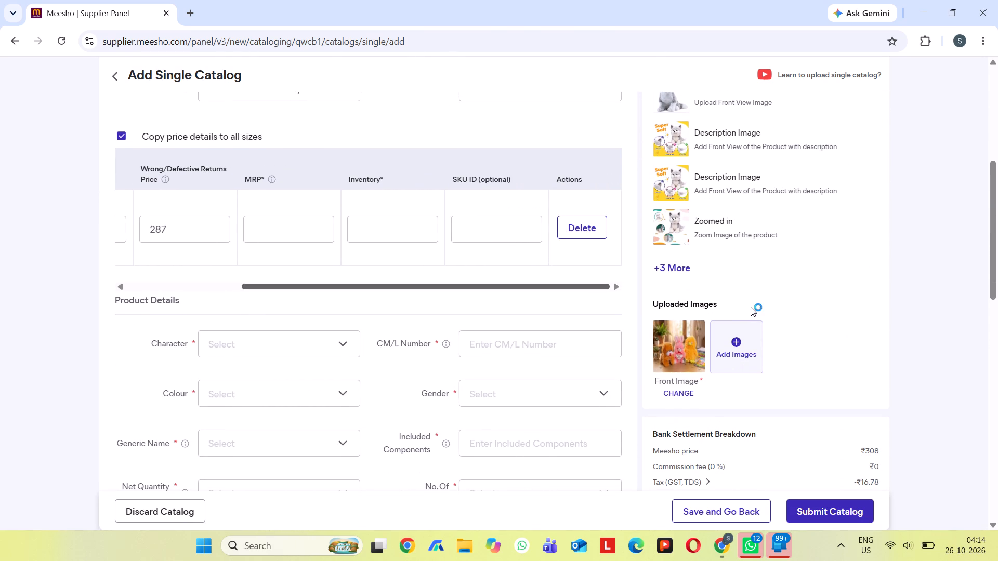
scroll(751, 307, down, 2)
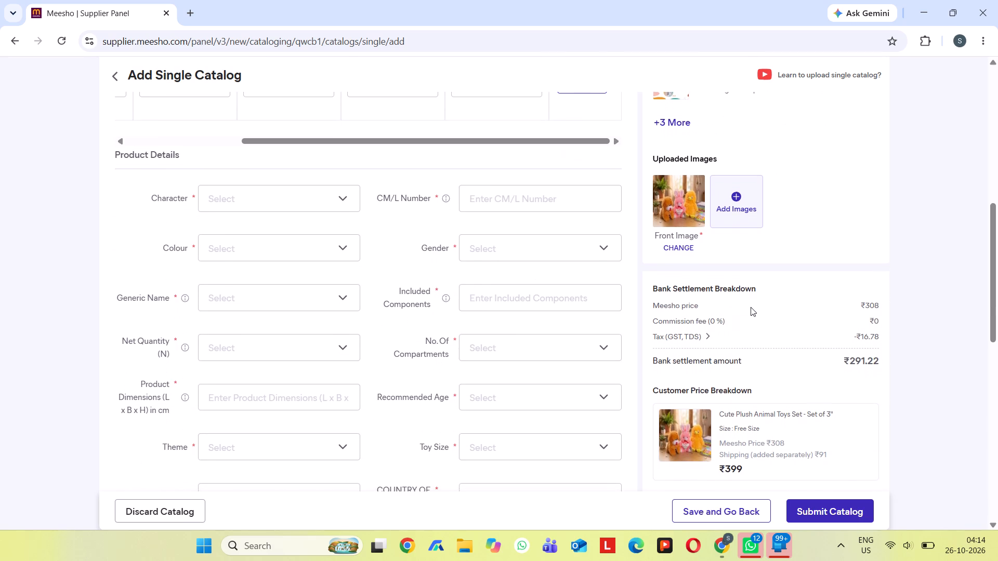
scroll(750, 307, down, 2)
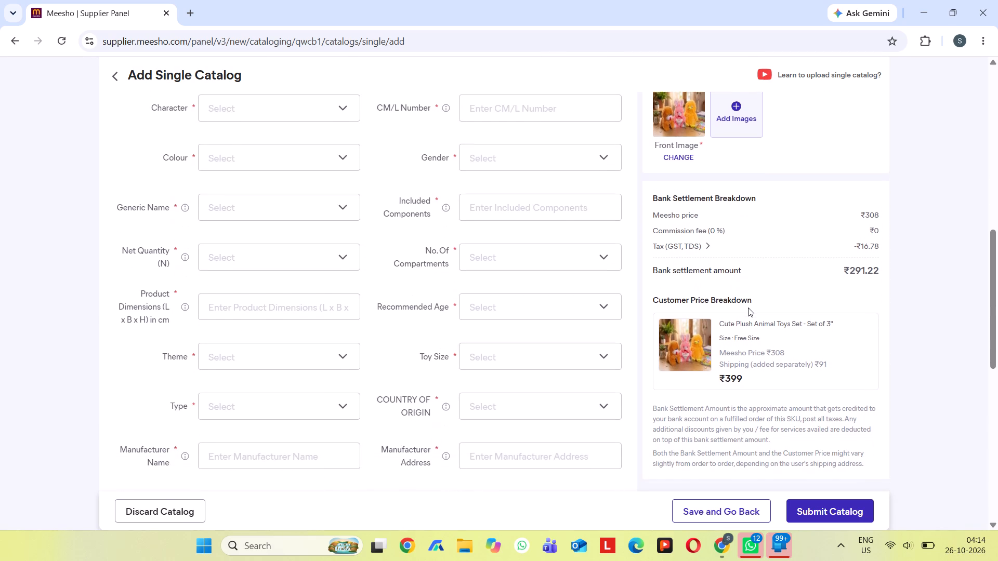
scroll(748, 308, down, 2)
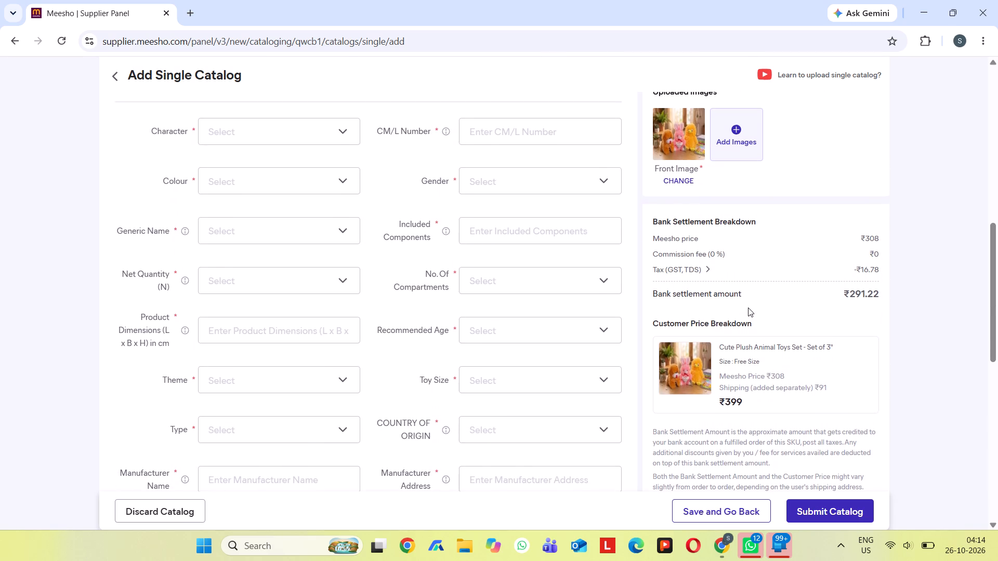
scroll(748, 308, down, 2)
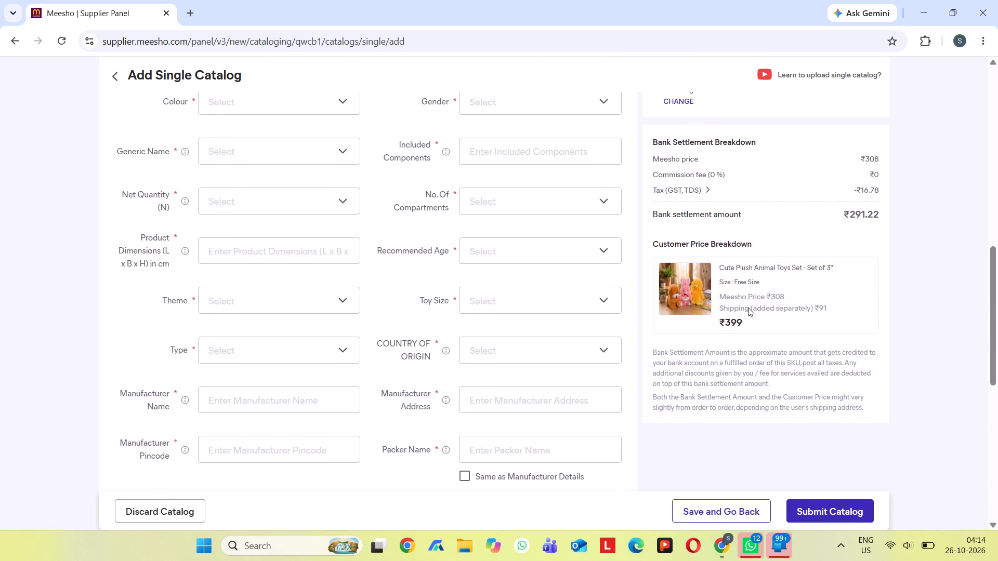
scroll(748, 308, down, 1)
scroll(748, 308, up, 3)
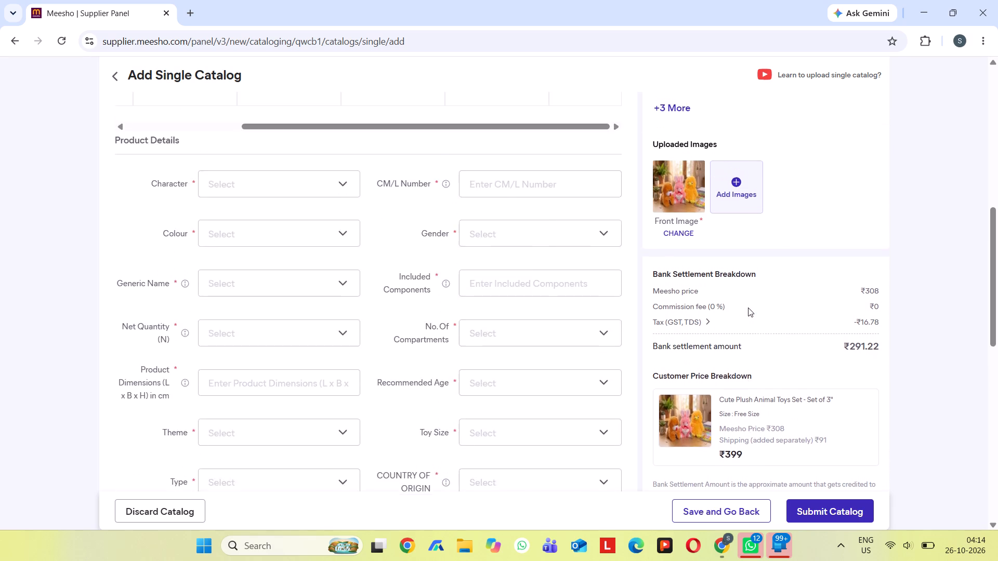
scroll(748, 308, up, 1)
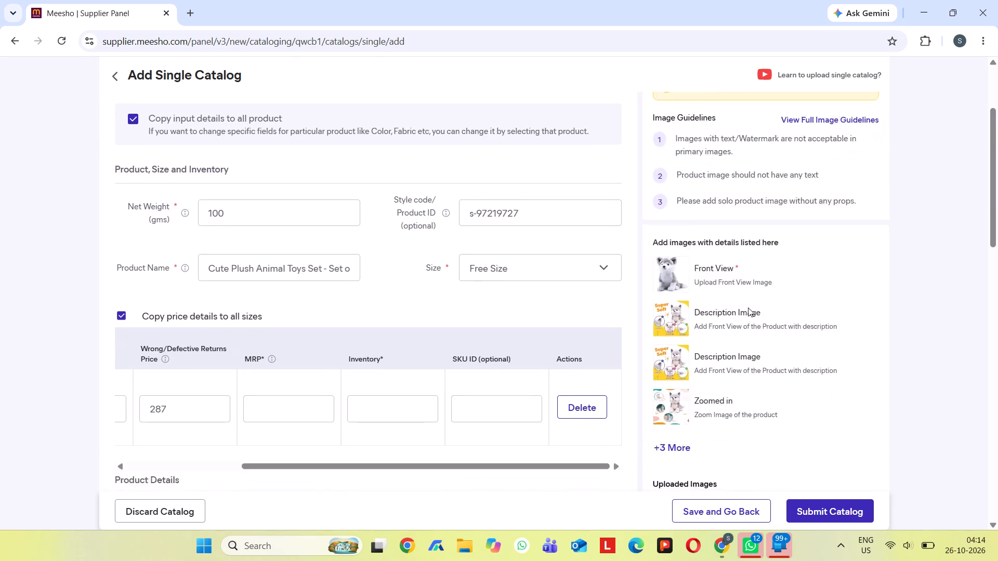
scroll(748, 308, up, 1)
scroll(174, 270, right, 3)
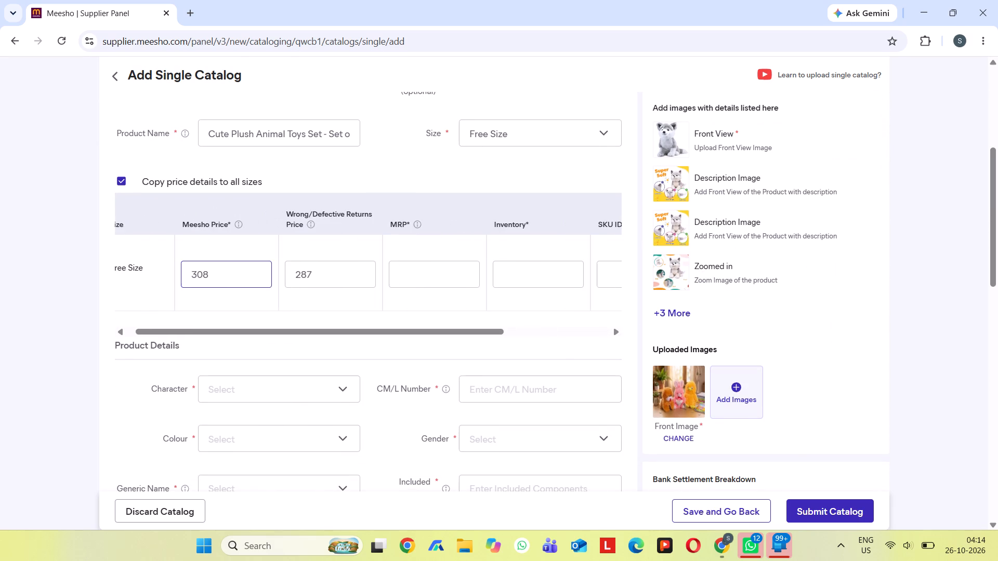
scroll(173, 271, left, 1)
scroll(700, 262, down, 1)
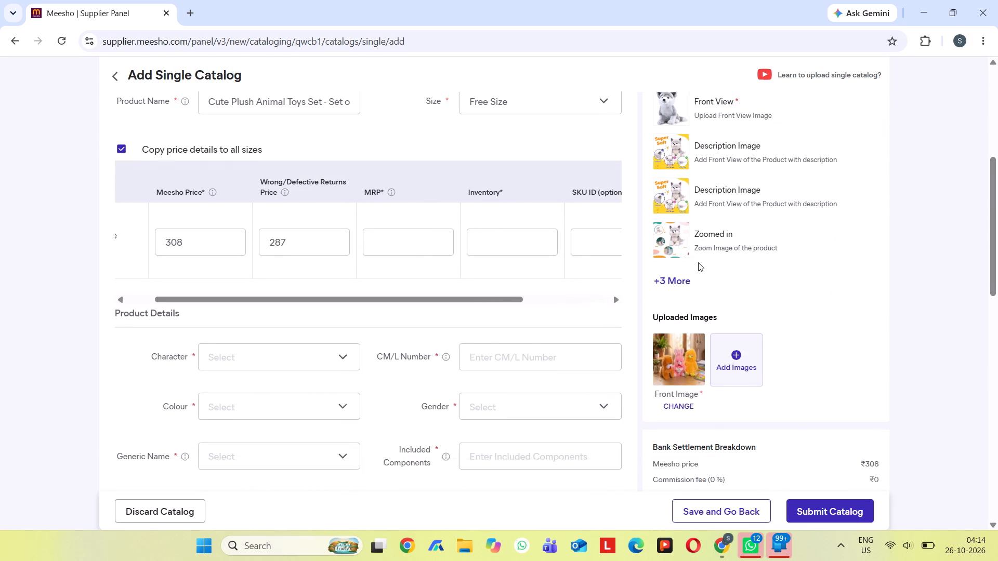
scroll(698, 262, down, 5)
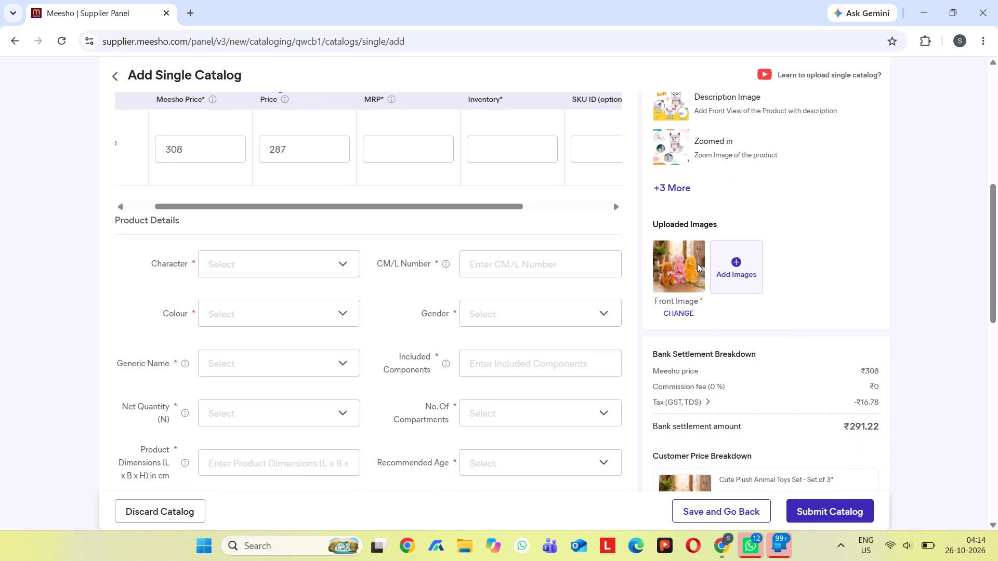
scroll(697, 263, down, 2)
scroll(697, 263, up, 4)
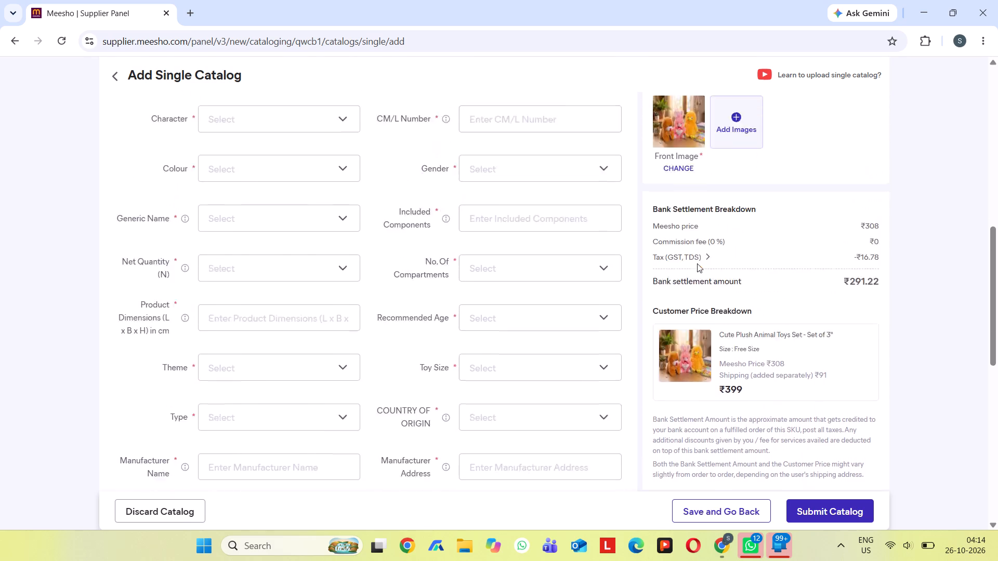
scroll(697, 263, up, 2)
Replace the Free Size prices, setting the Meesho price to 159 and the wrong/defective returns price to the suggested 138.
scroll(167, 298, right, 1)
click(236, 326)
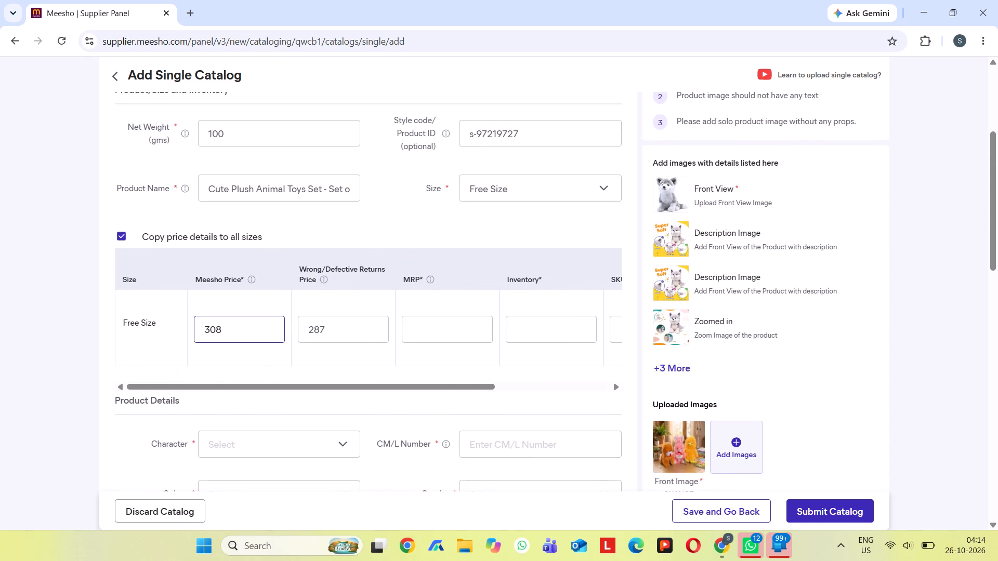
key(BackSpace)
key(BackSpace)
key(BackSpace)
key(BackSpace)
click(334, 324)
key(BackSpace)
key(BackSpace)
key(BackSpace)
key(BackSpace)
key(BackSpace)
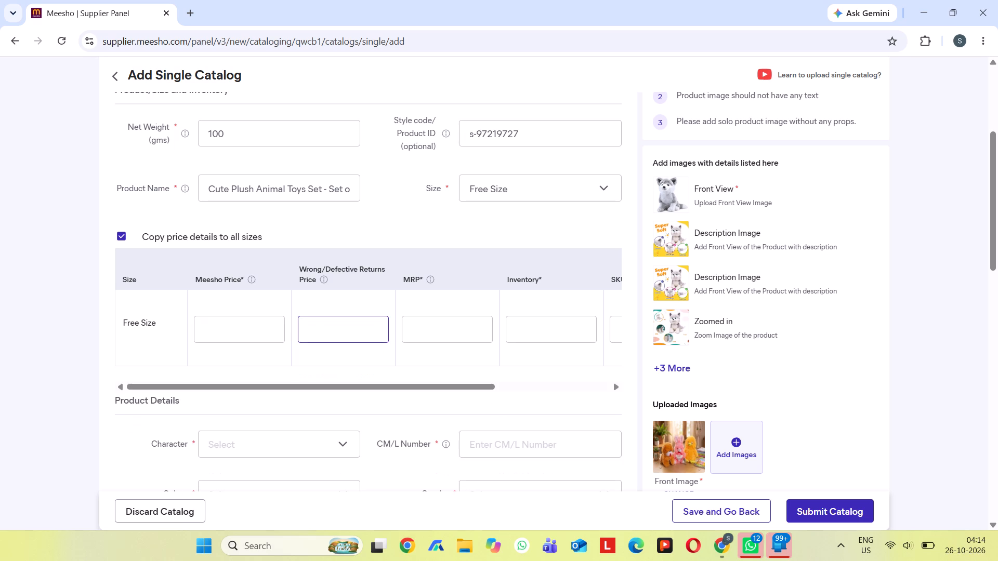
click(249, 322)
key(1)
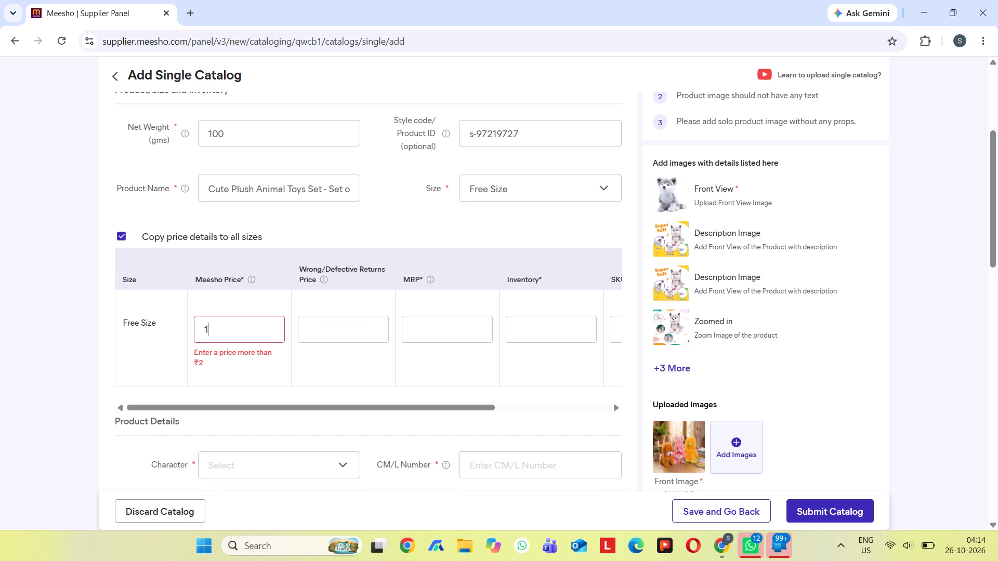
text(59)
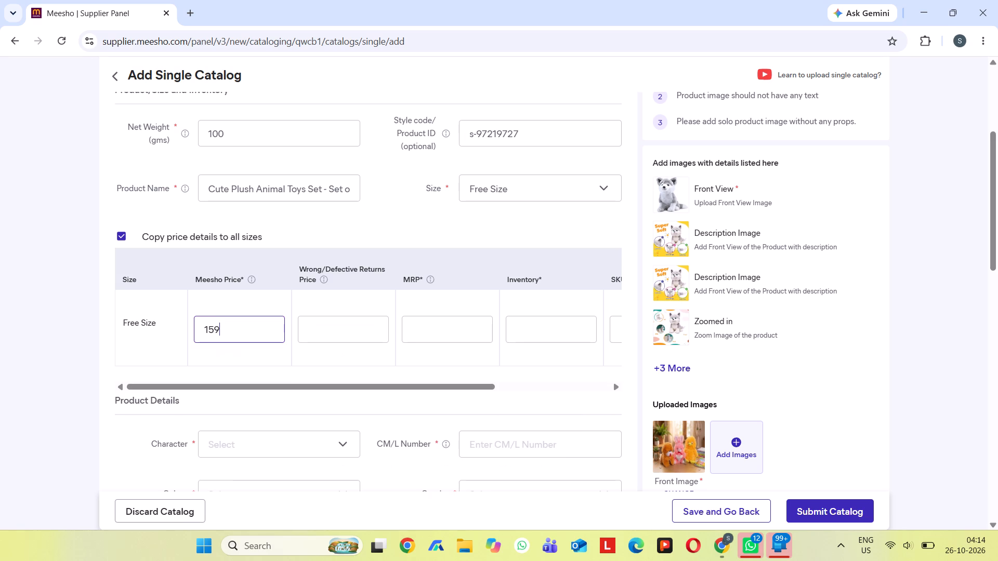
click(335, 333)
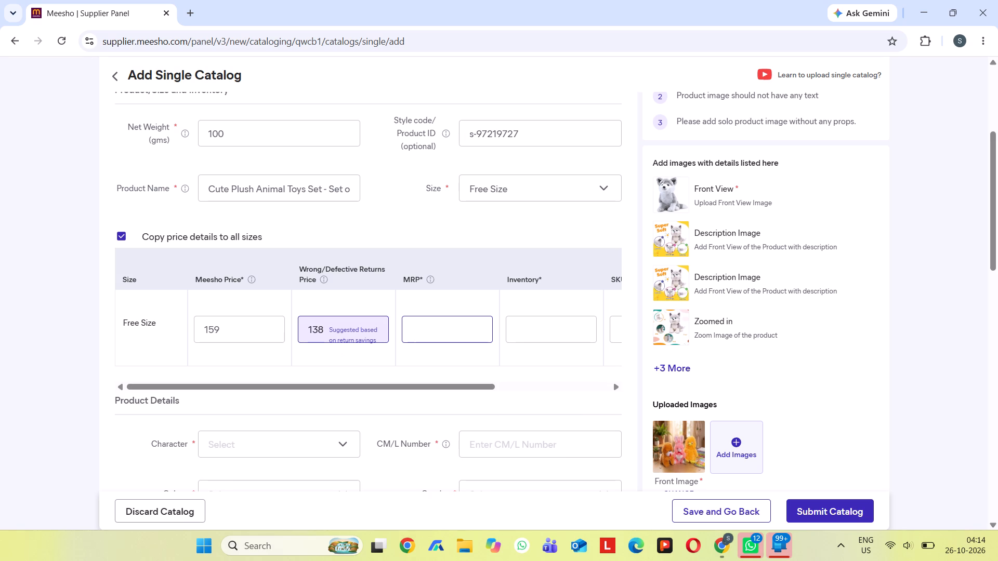
Check the bank settlement and customer price breakdowns for the revised Meesho price.
scroll(456, 332, down, 2)
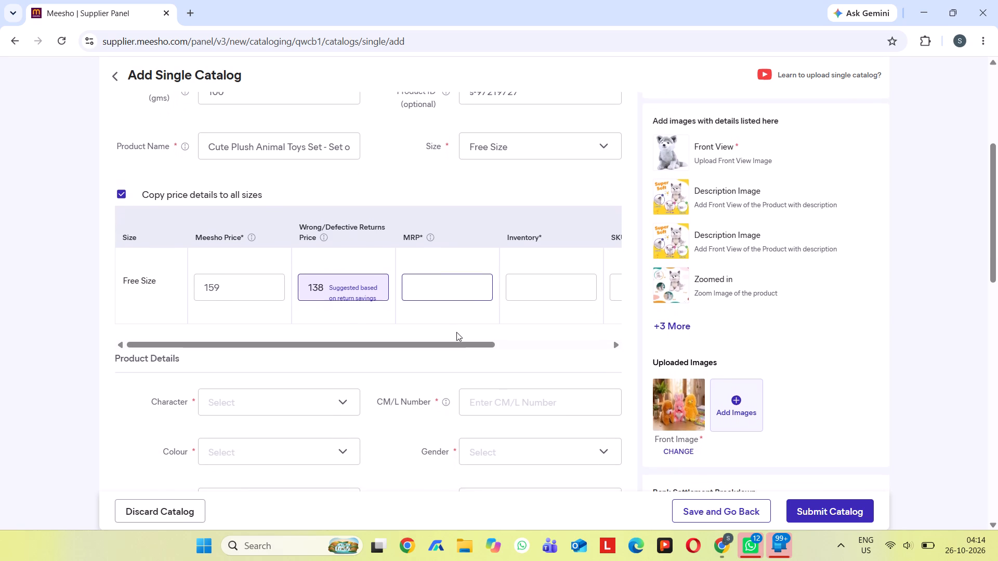
scroll(456, 332, down, 3)
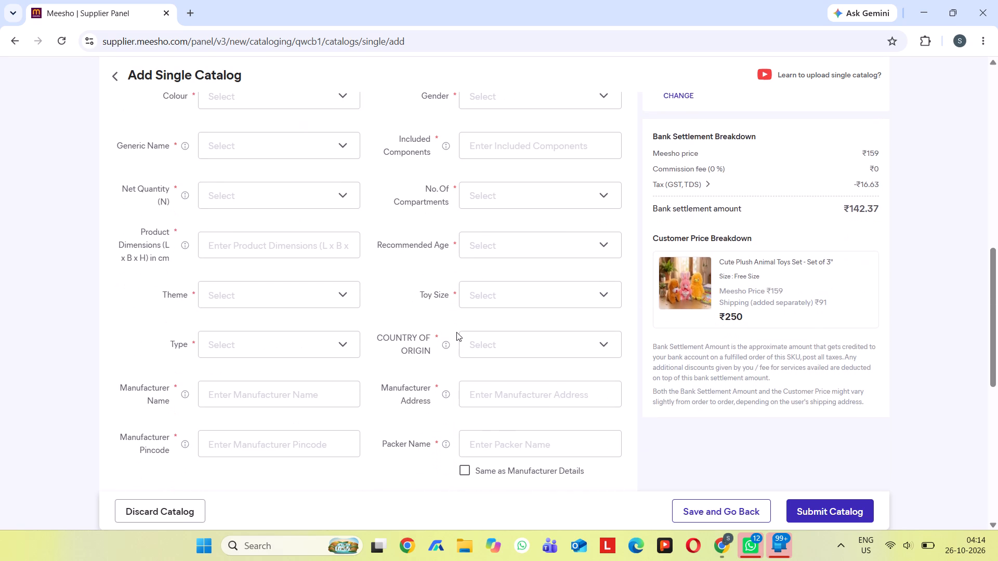
scroll(456, 332, down, 2)
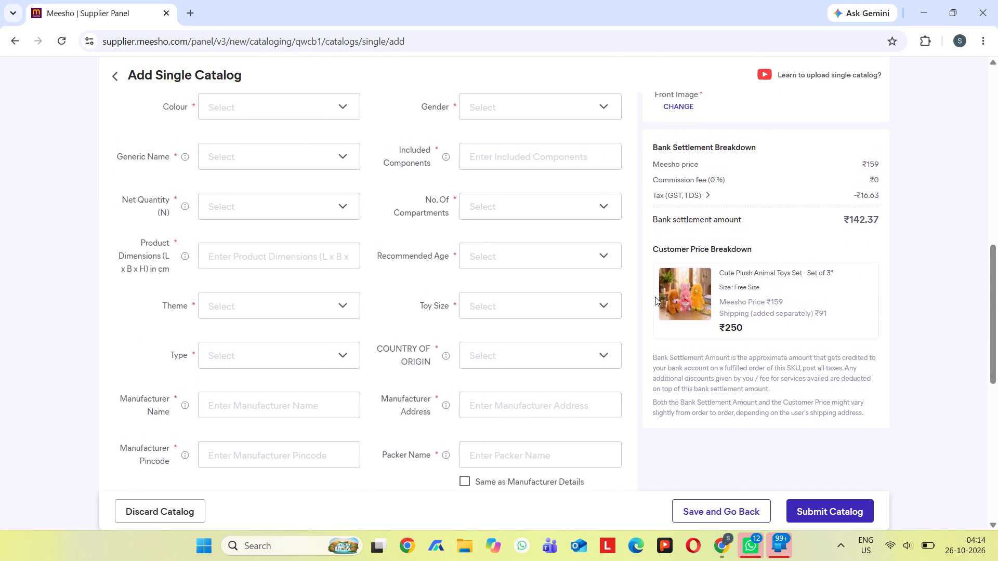
scroll(655, 297, down, 1)
scroll(723, 290, up, 2)
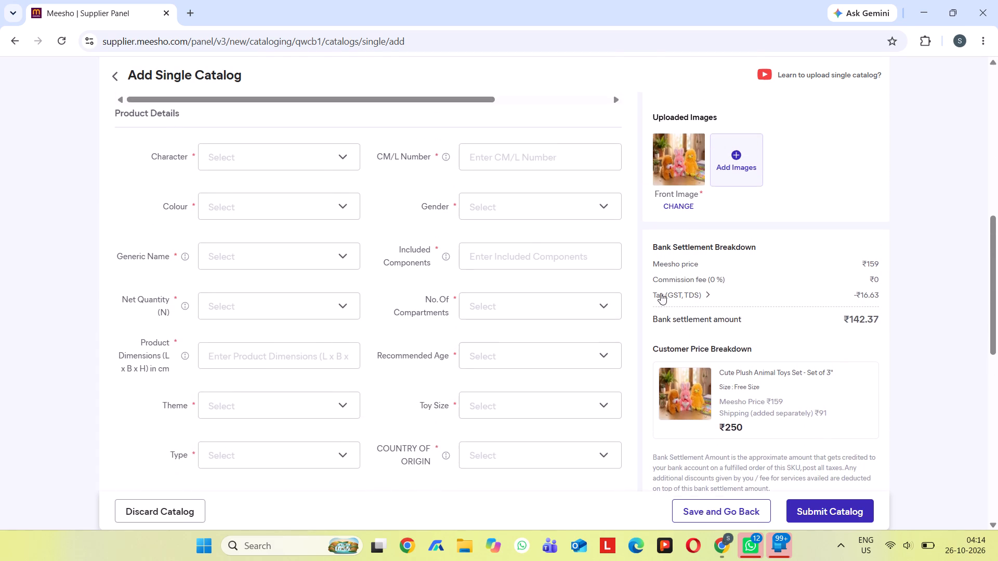
scroll(661, 293, up, 1)
scroll(103, 277, up, 5)
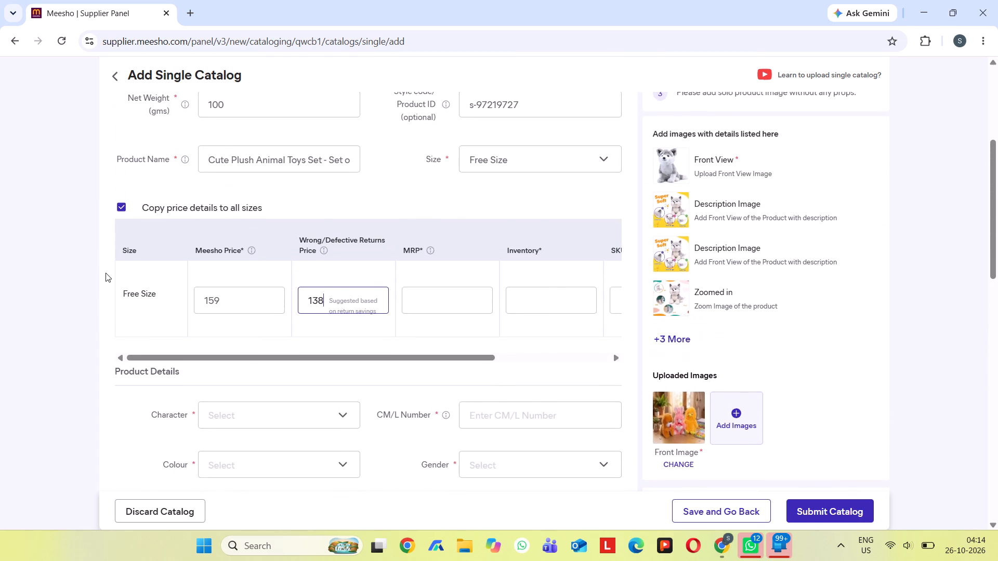
scroll(106, 273, up, 1)
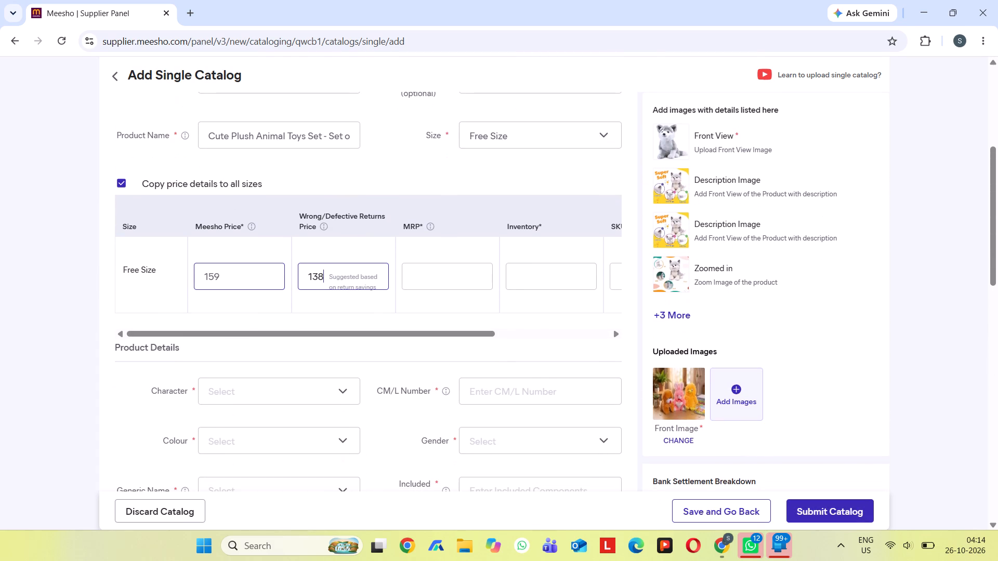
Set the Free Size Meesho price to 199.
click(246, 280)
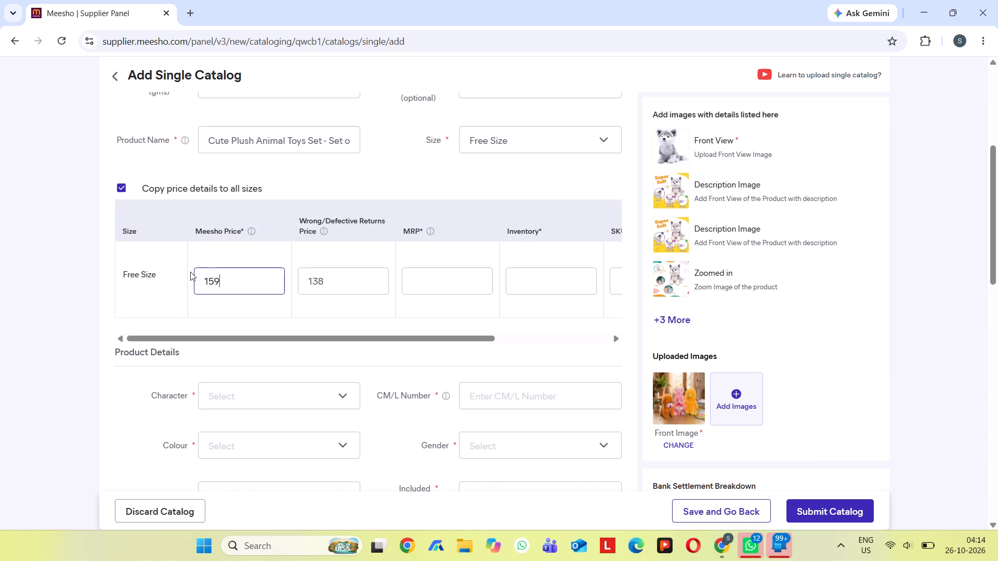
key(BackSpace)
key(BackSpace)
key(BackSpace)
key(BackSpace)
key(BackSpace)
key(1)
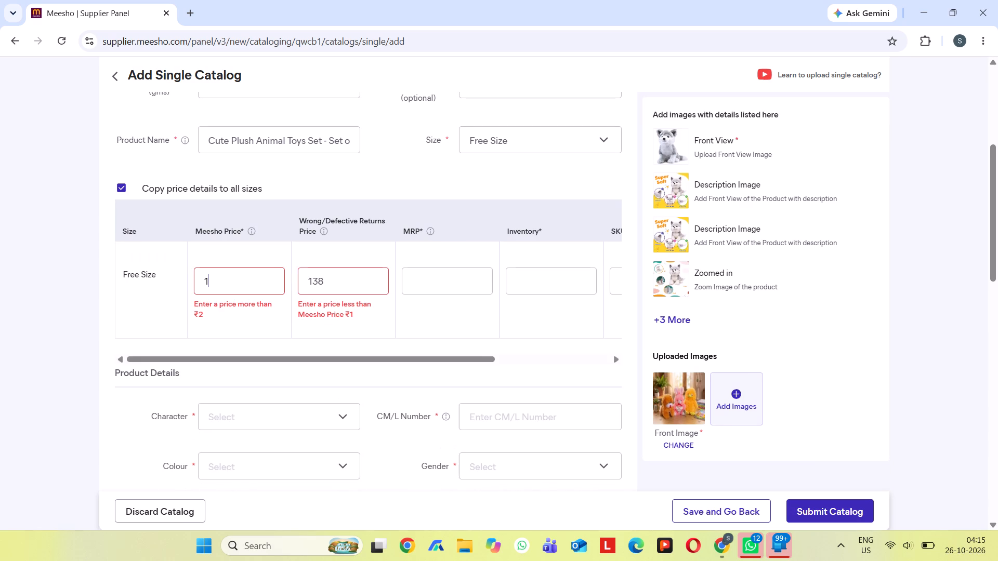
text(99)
Clear the Free Size wrong/defective returns price and reselect both price fields to refresh the suggestion.
click(354, 289)
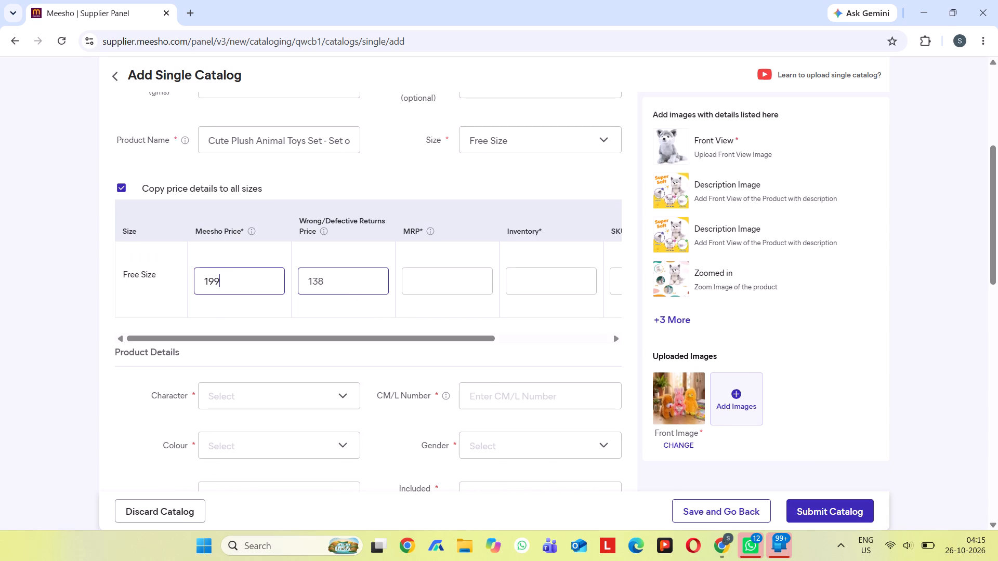
drag(353, 287, 298, 284)
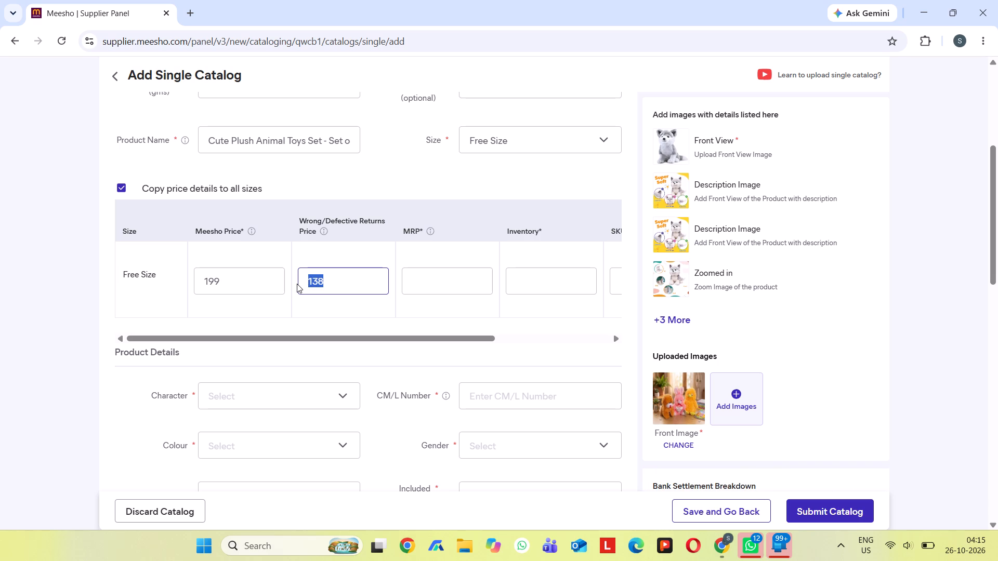
key(BackSpace)
key(BackSpace)
click(248, 282)
click(345, 282)
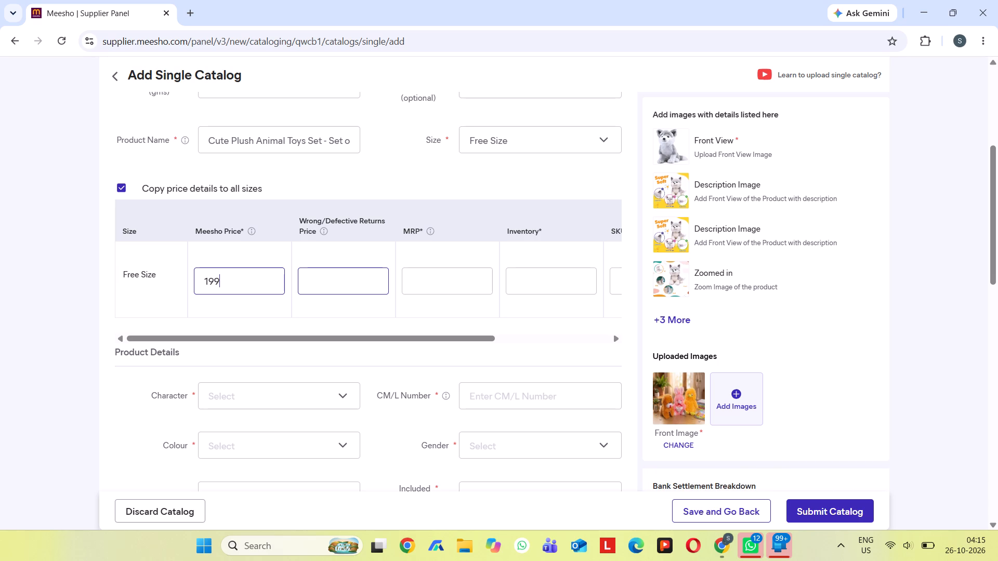
Re-enter the Free Size Meesho price as 199 and set the wrong/defective returns price to the suggested 178.
click(232, 282)
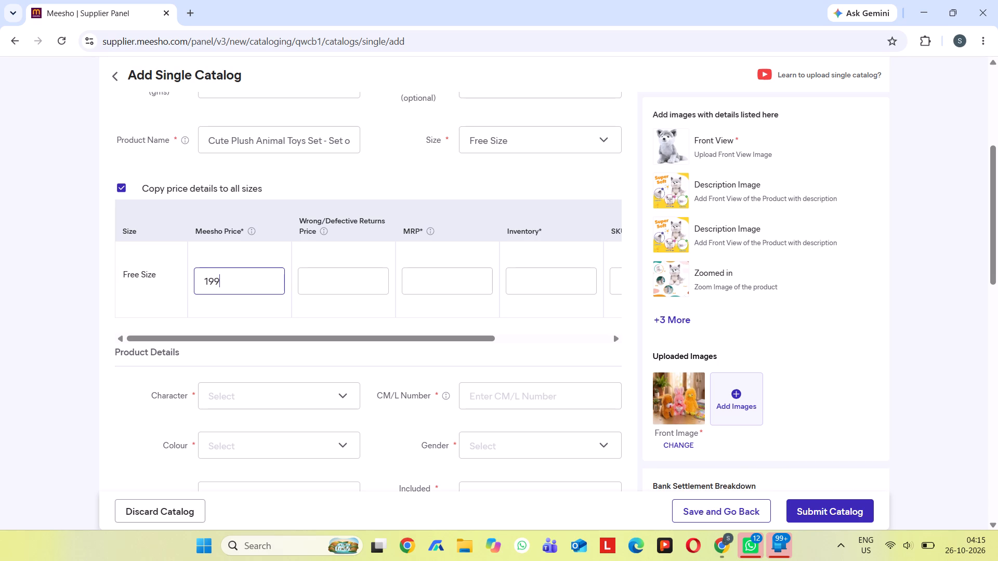
click(233, 284)
key(BackSpace)
key(BackSpace)
key(BackSpace)
key(BackSpace)
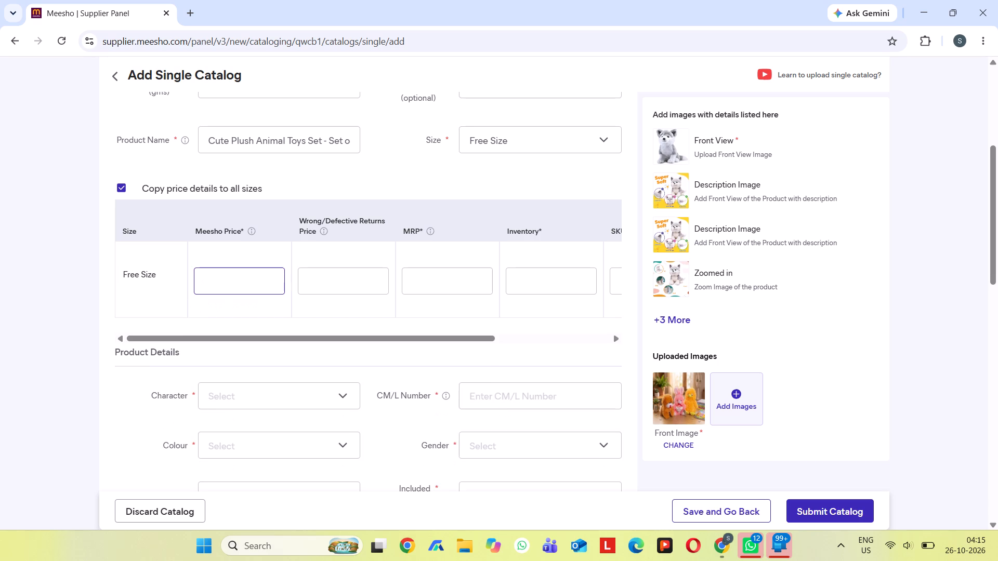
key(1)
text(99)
click(320, 279)
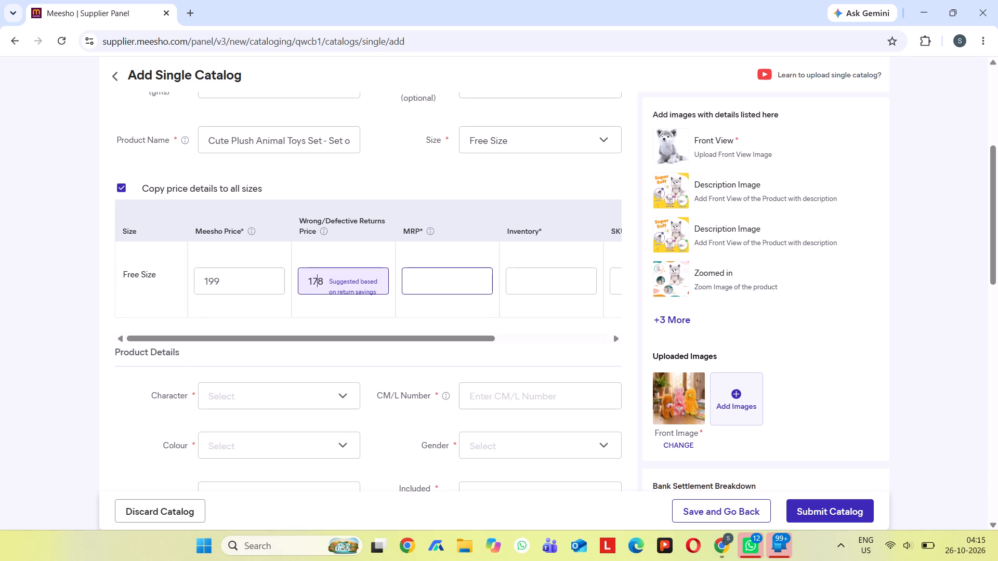
Check the bank settlement and customer price breakdowns for the 199 Meesho price and review the remaining form fields.
scroll(684, 275, down, 1)
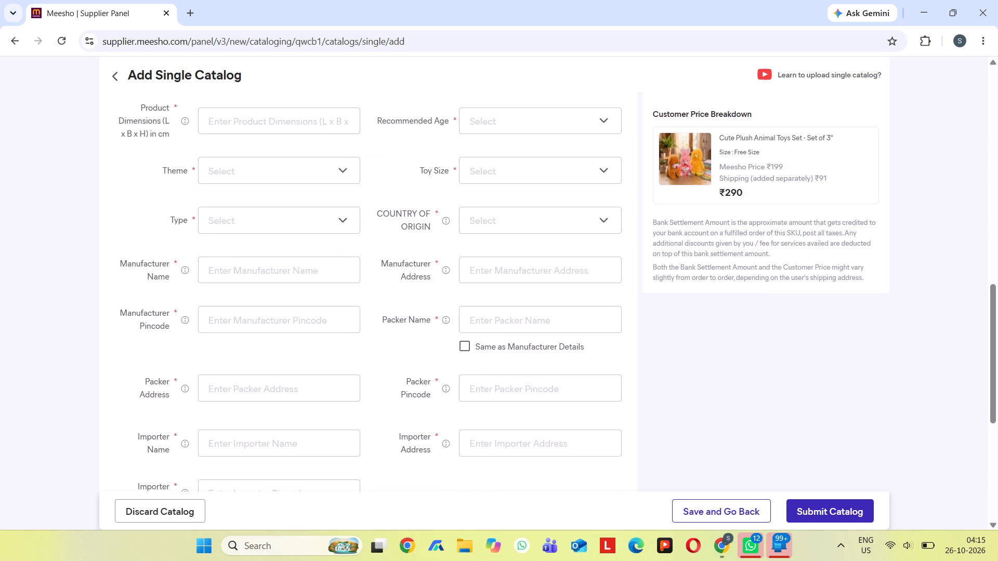
scroll(727, 169, up, 1)
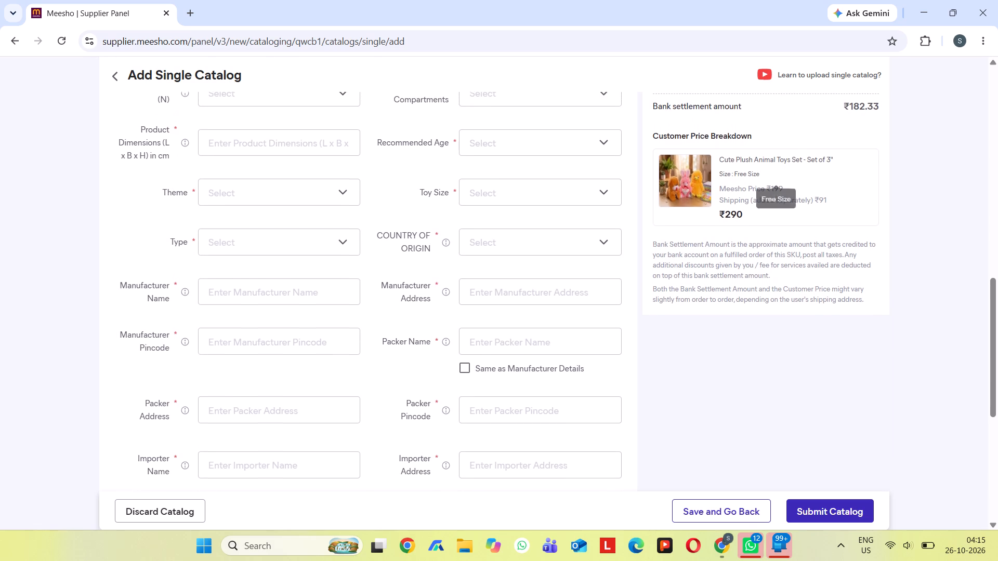
scroll(725, 171, up, 2)
scroll(361, 317, up, 4)
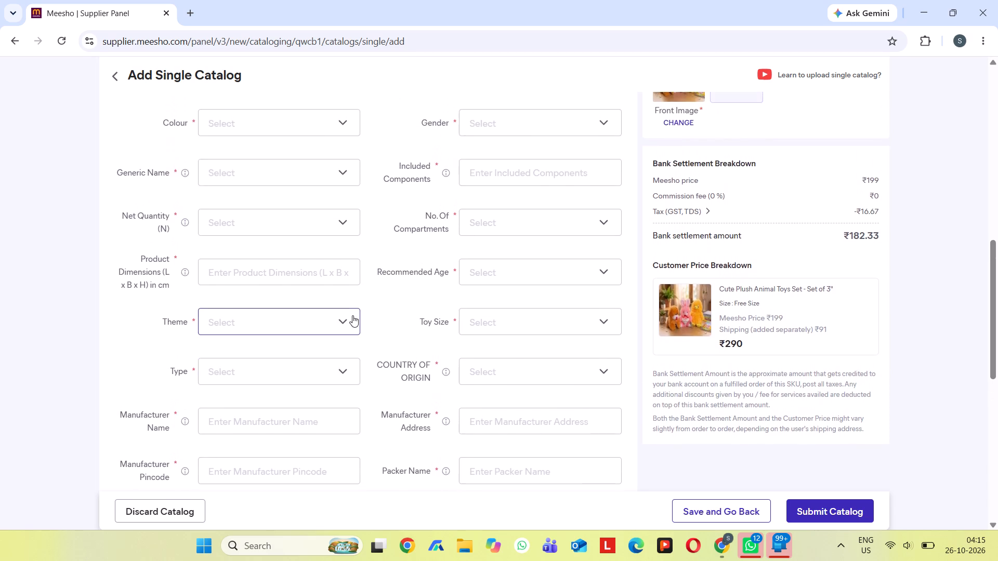
scroll(352, 315, up, 3)
scroll(352, 314, down, 3)
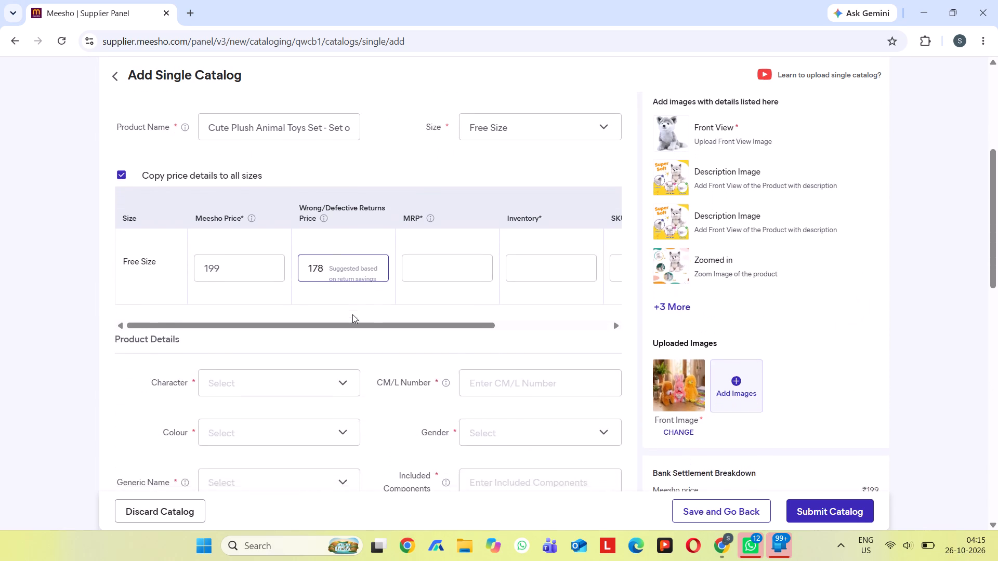
scroll(352, 314, down, 4)
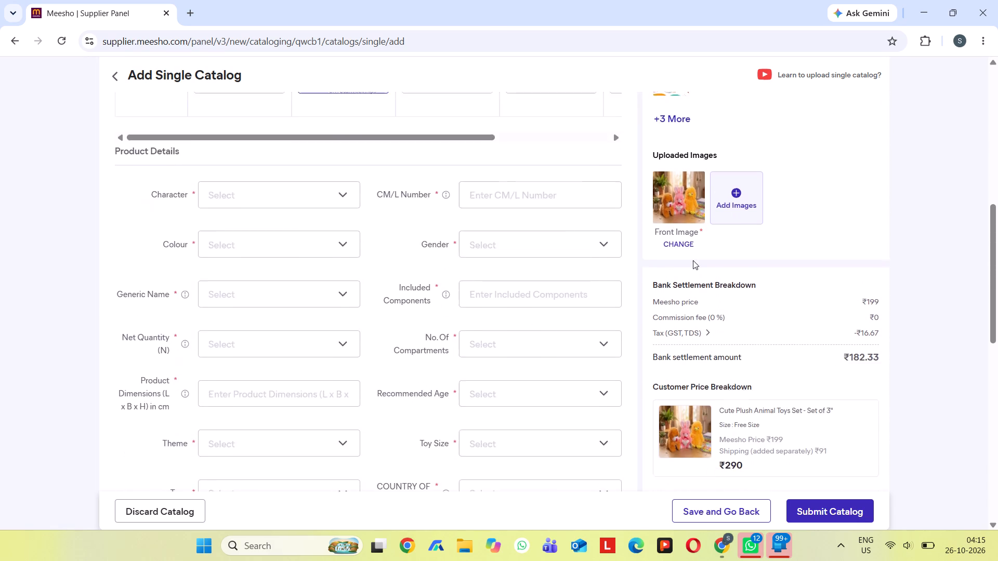
scroll(678, 255, down, 1)
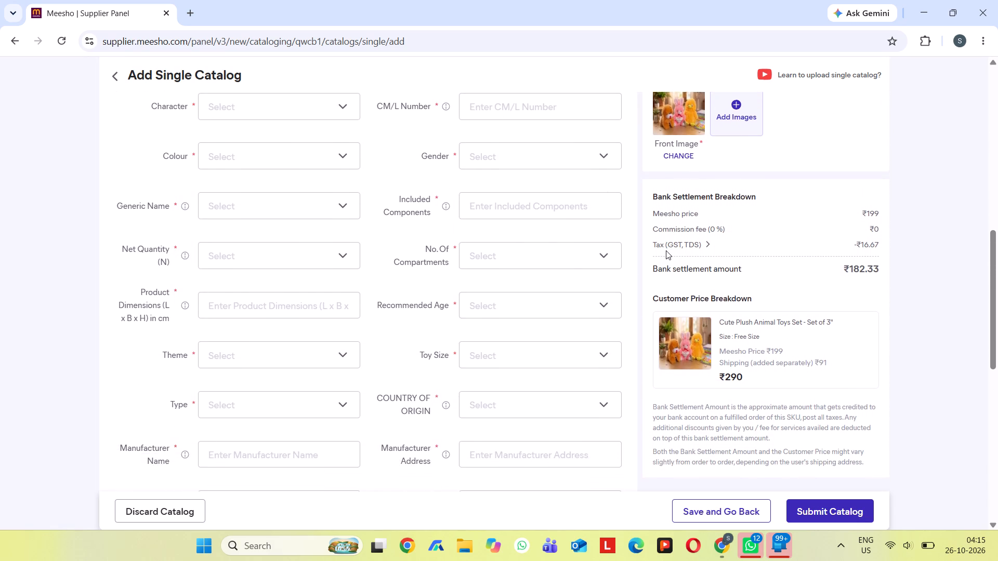
scroll(665, 249, down, 1)
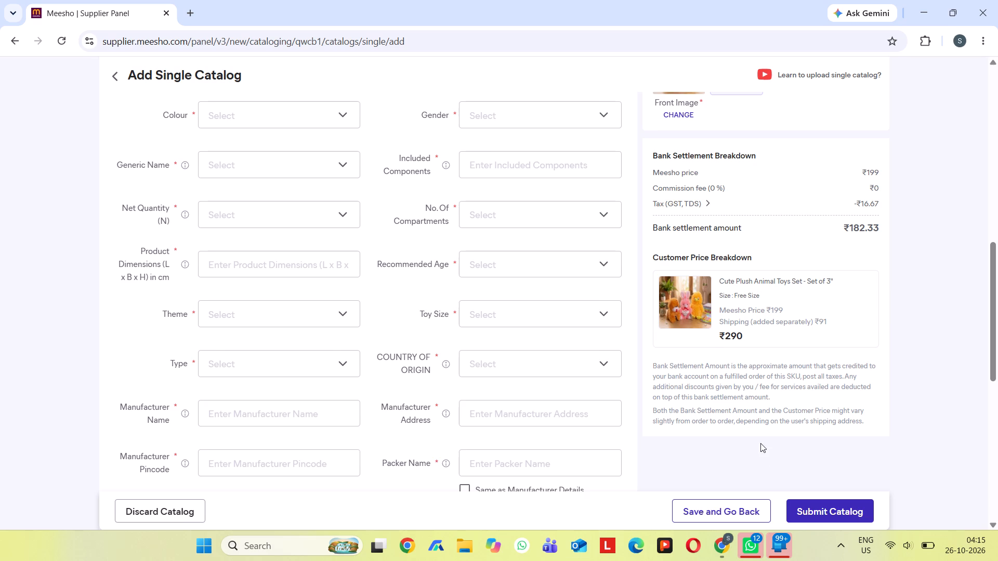
scroll(760, 443, down, 1)
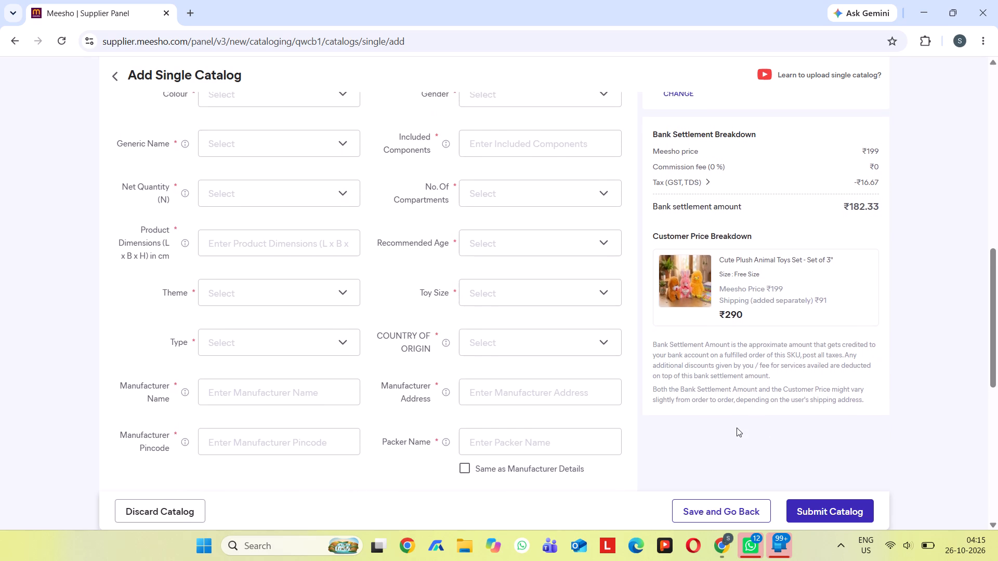
scroll(737, 428, down, 1)
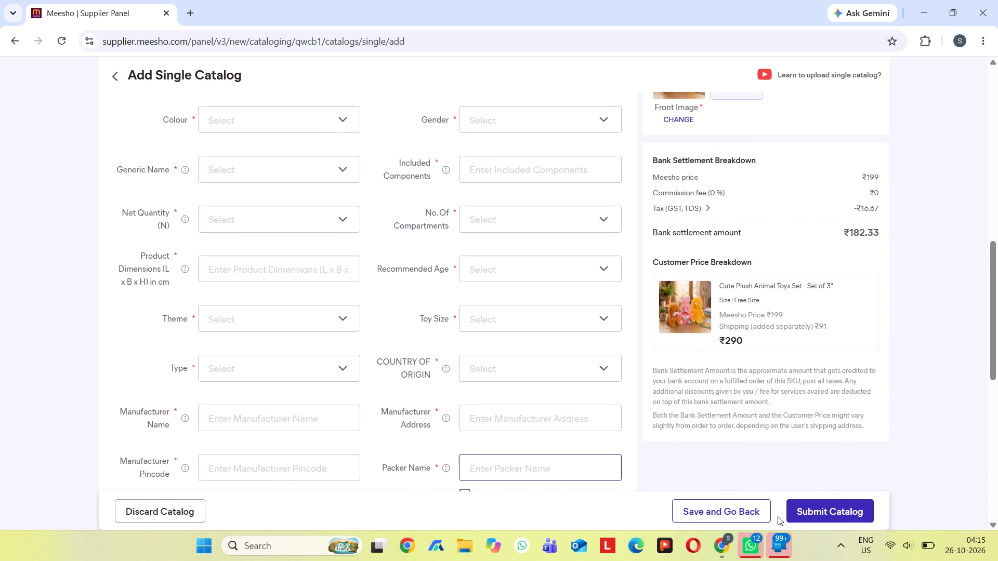
scroll(367, 430, up, 2)
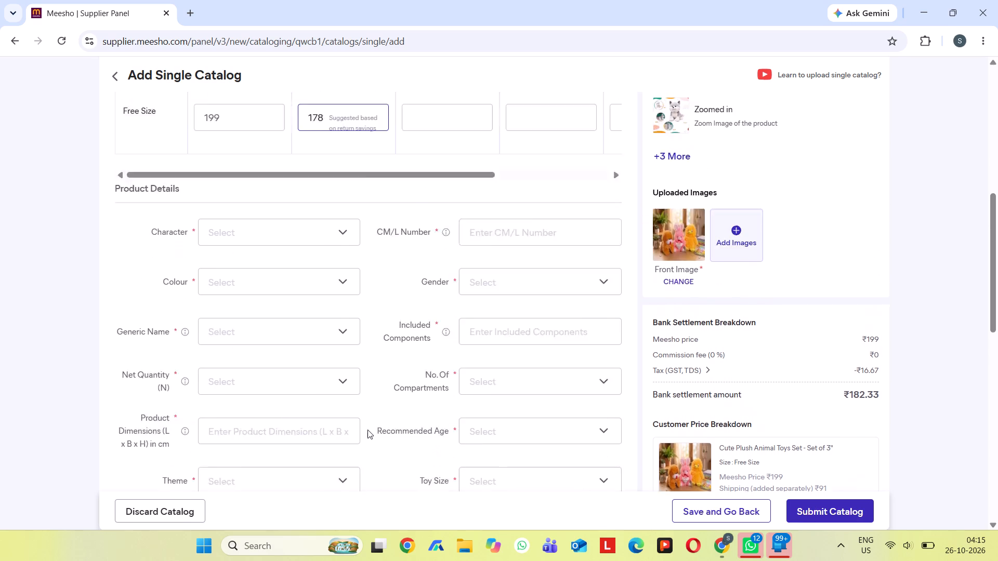
scroll(367, 430, up, 5)
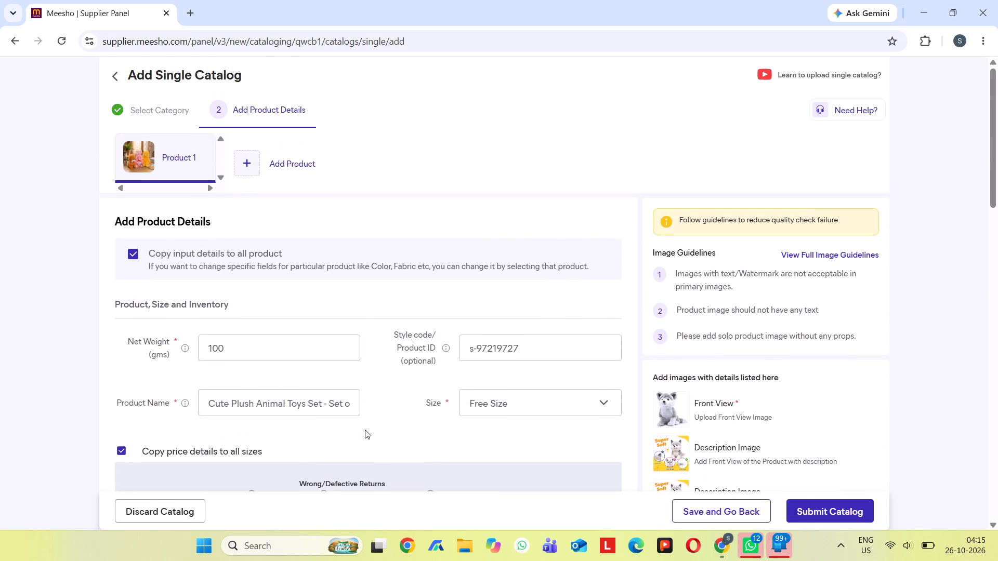
Set the product's Character to Teddy Bear.
scroll(364, 430, down, 8)
scroll(326, 353, up, 1)
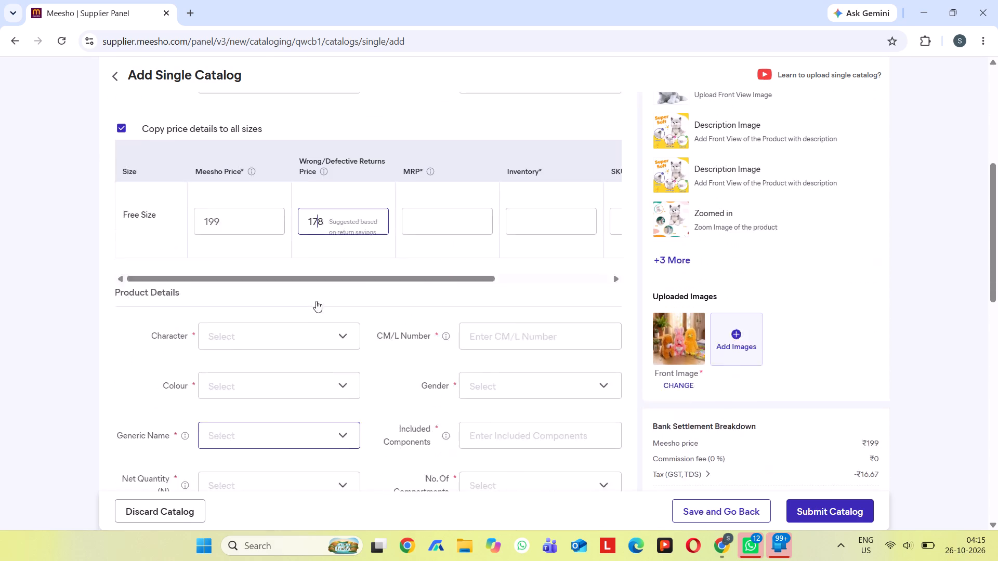
scroll(316, 301, up, 1)
click(331, 367)
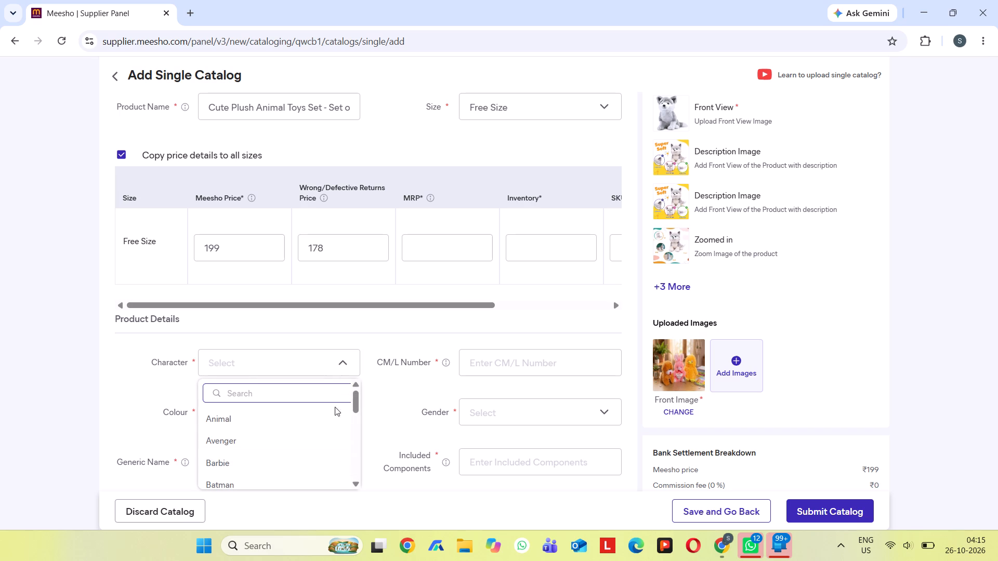
scroll(305, 437, down, 4)
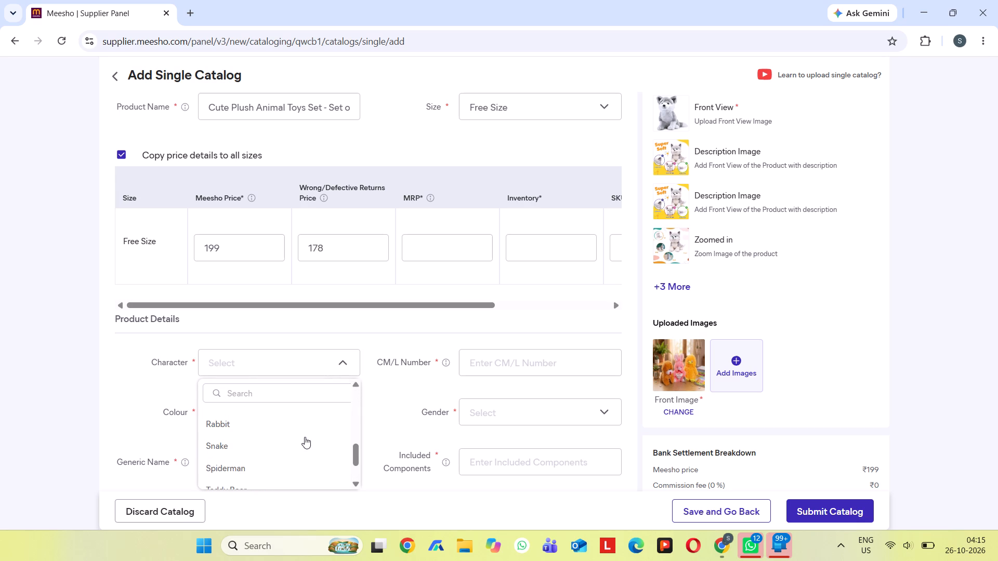
scroll(305, 437, down, 1)
scroll(305, 437, up, 1)
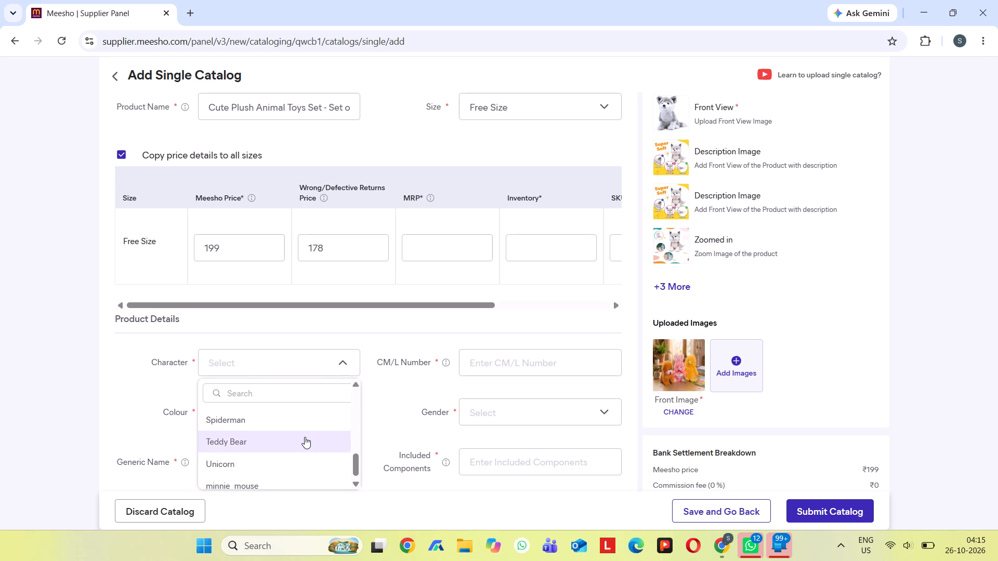
scroll(305, 437, up, 2)
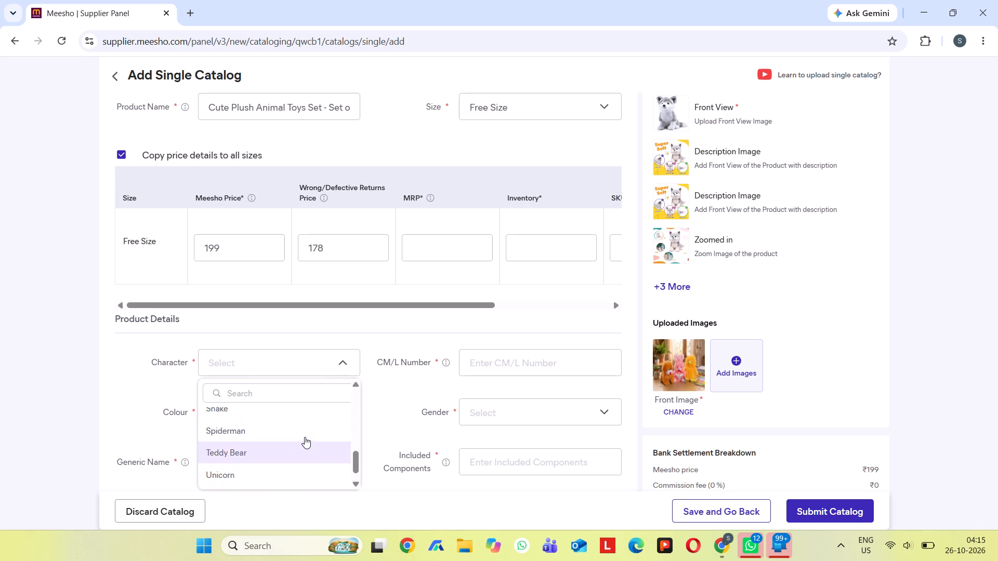
scroll(305, 437, up, 2)
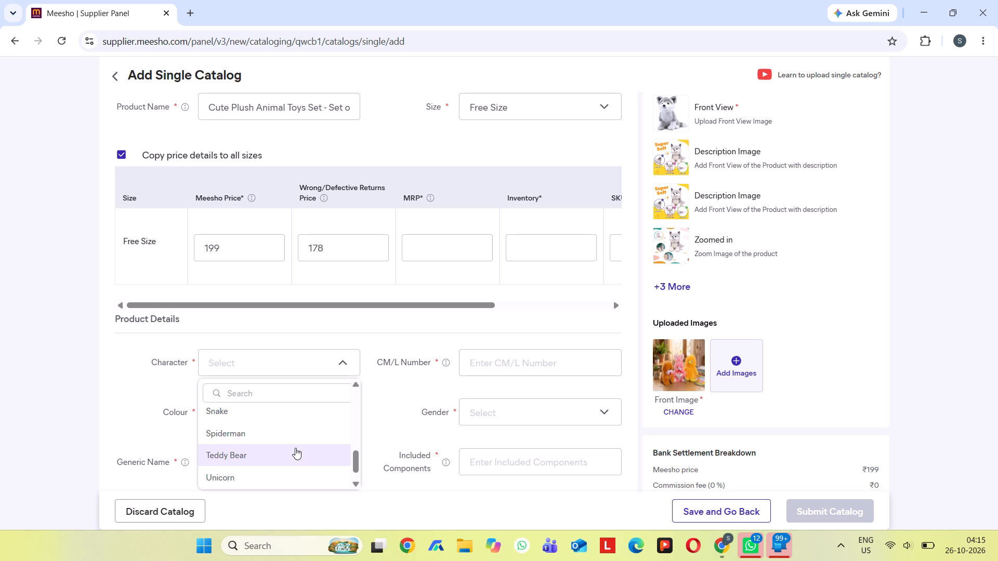
click(287, 462)
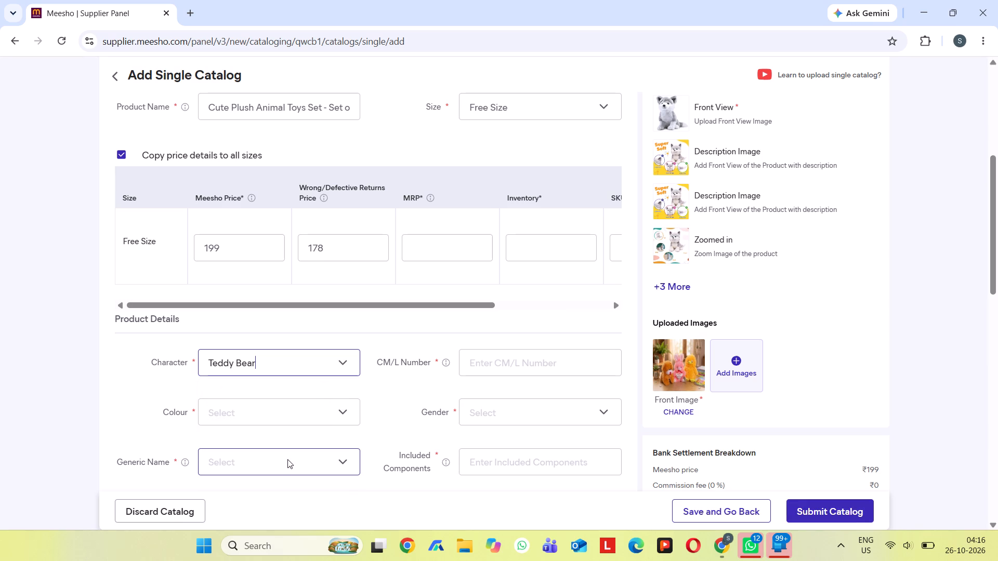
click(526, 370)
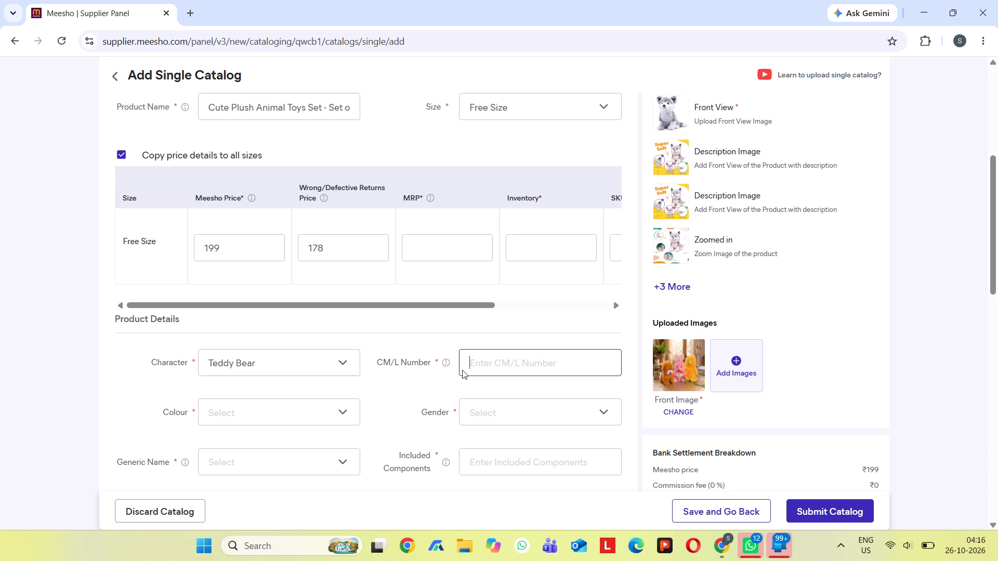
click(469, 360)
Look through the full list of Colour options available for the product.
click(280, 420)
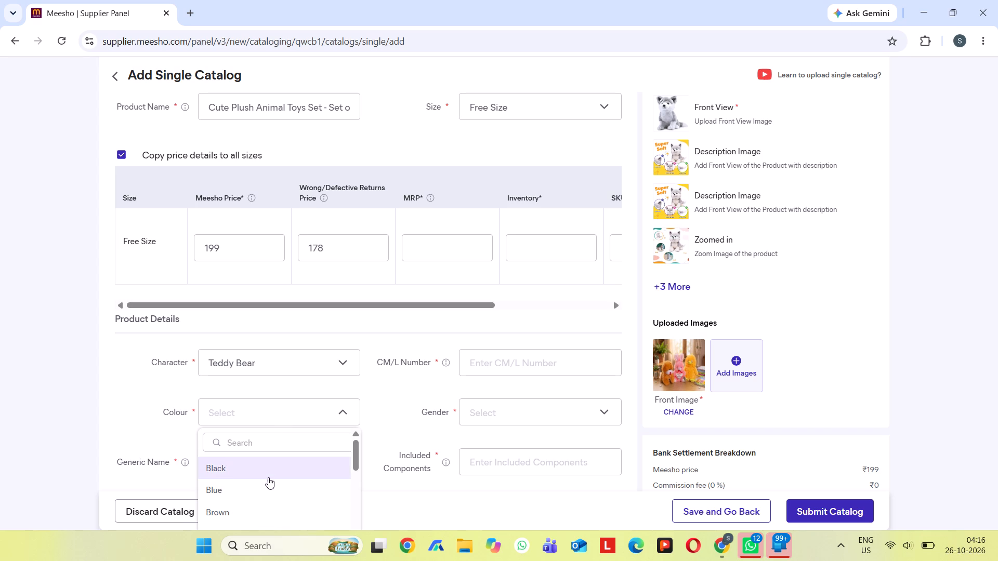
scroll(268, 477, down, 1)
scroll(268, 477, up, 1)
scroll(222, 472, down, 1)
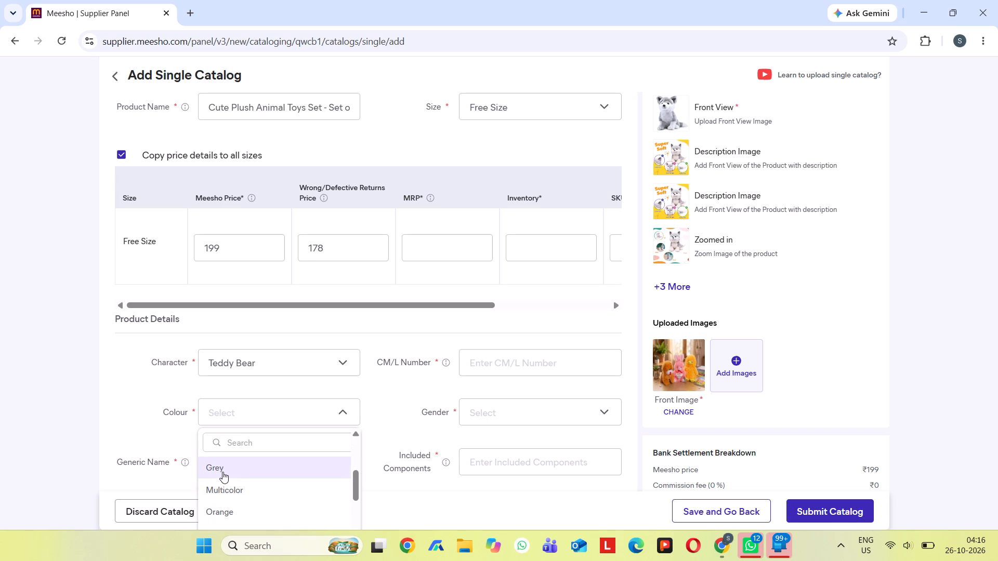
scroll(219, 498, down, 1)
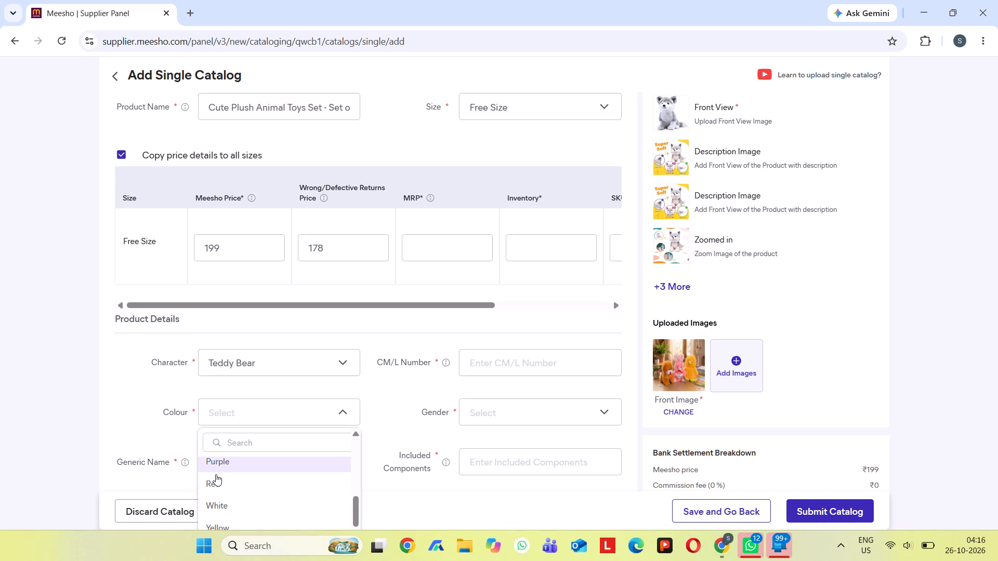
scroll(216, 474, down, 3)
scroll(220, 502, up, 3)
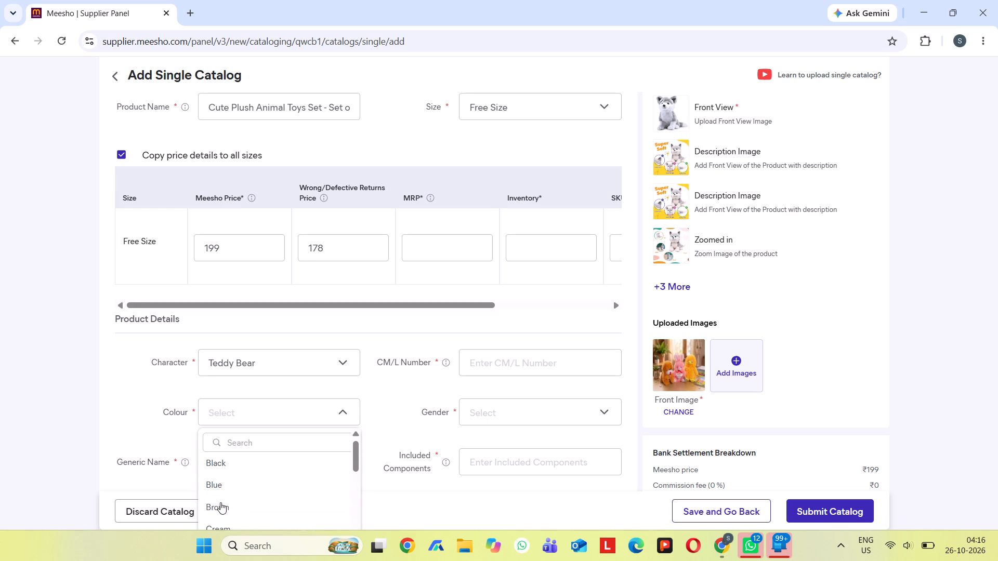
scroll(220, 502, up, 3)
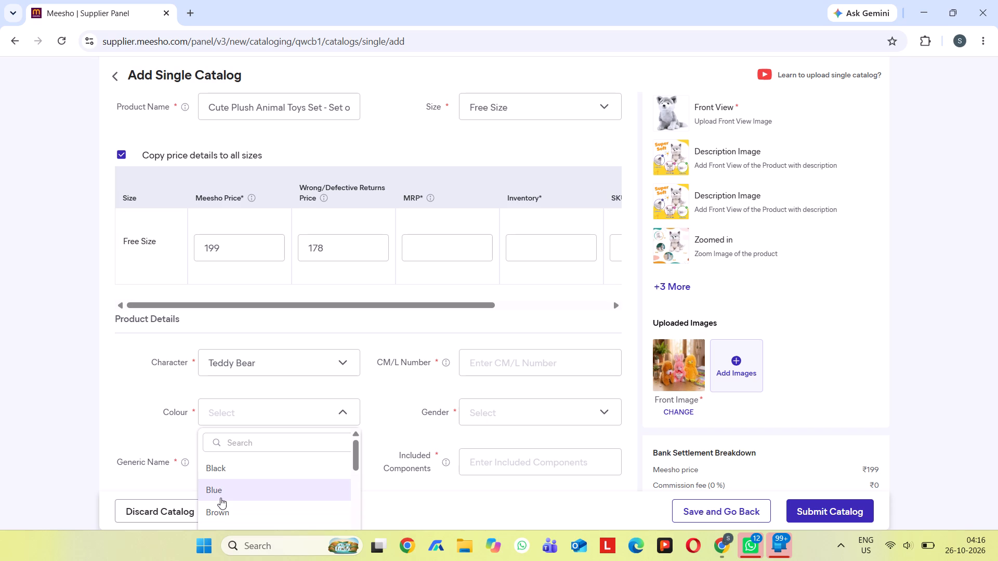
scroll(220, 498, up, 3)
scroll(220, 498, down, 7)
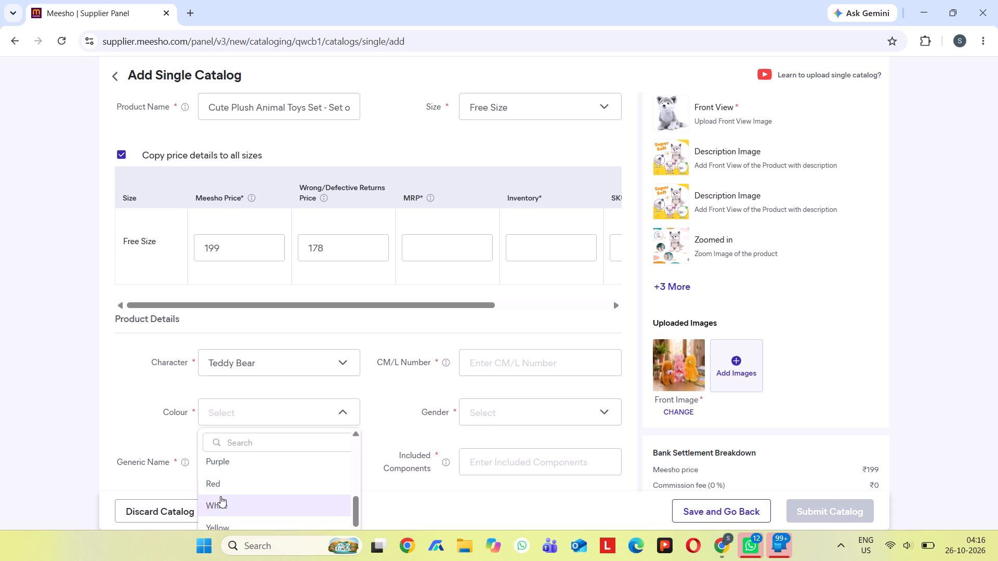
scroll(220, 496, down, 3)
scroll(228, 476, up, 1)
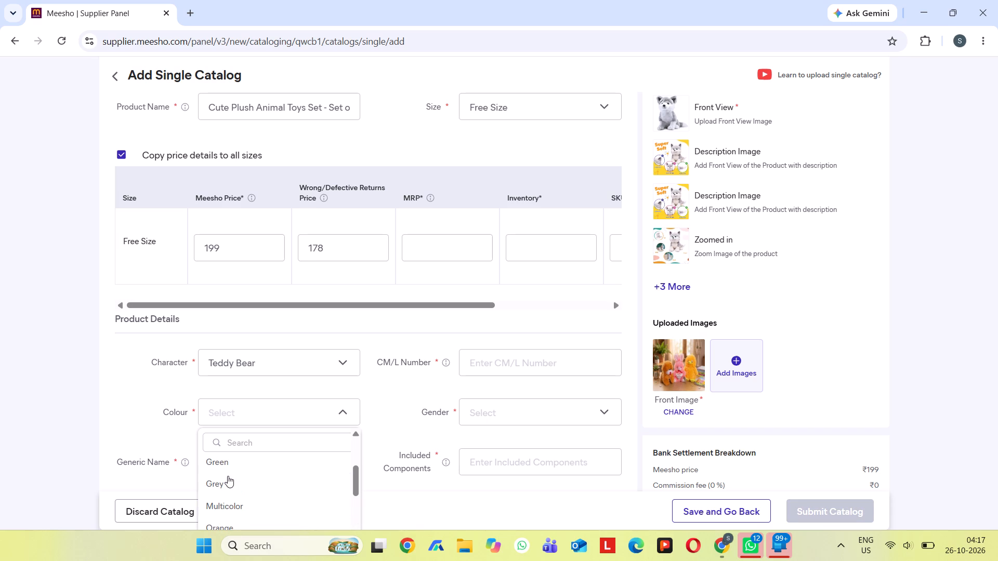
scroll(231, 513, up, 1)
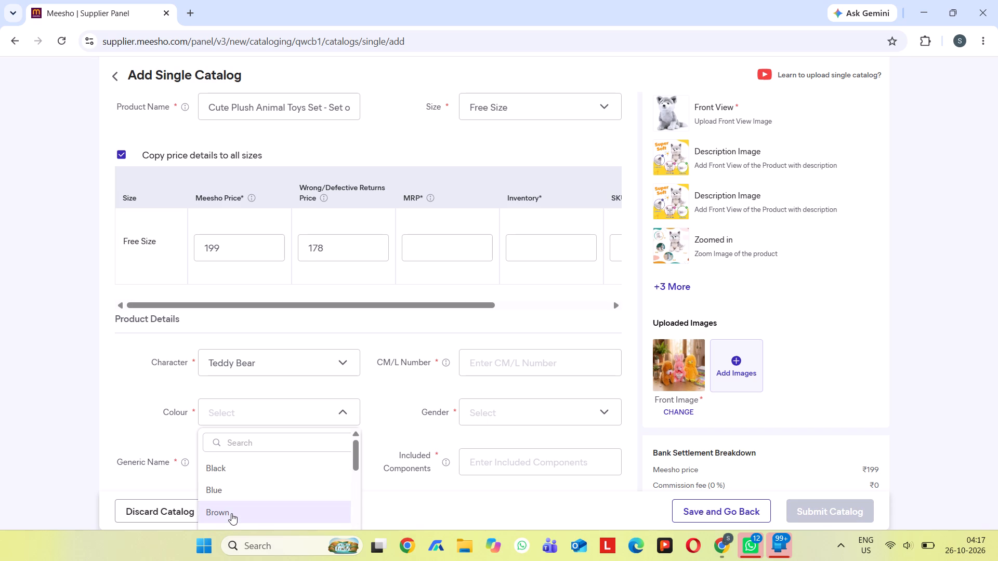
scroll(231, 513, up, 1)
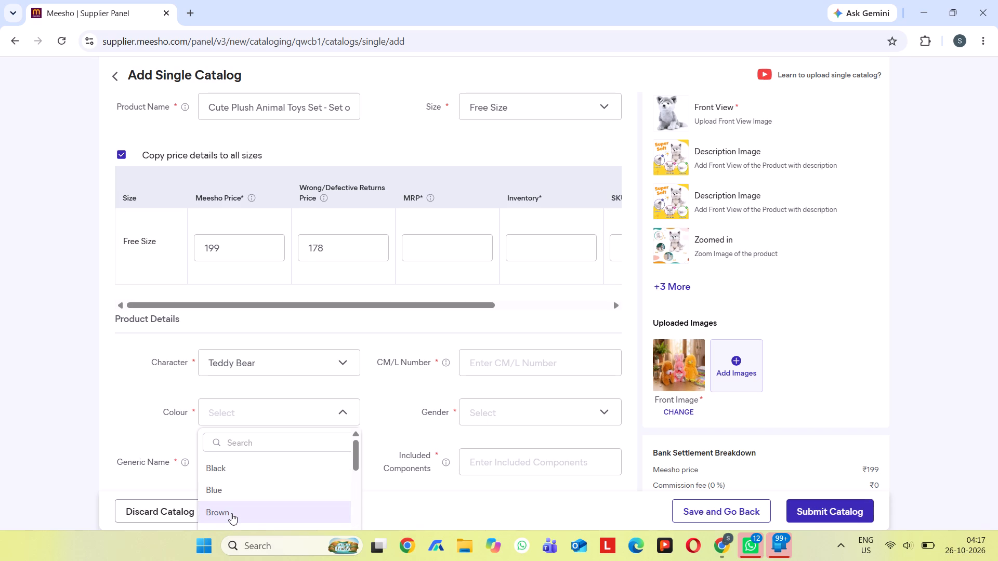
scroll(231, 513, up, 4)
scroll(224, 481, down, 2)
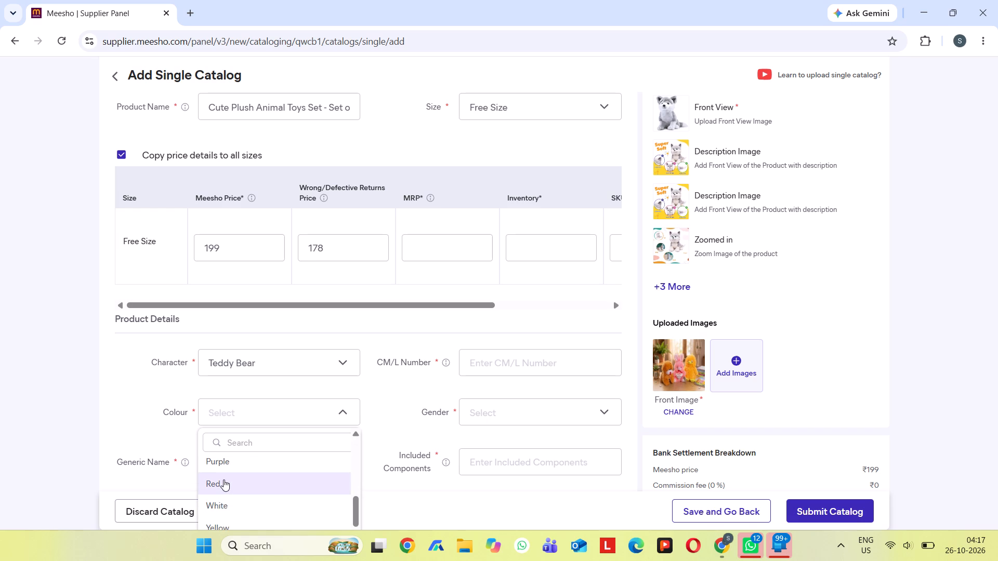
scroll(224, 479, down, 1)
scroll(224, 479, right, 2)
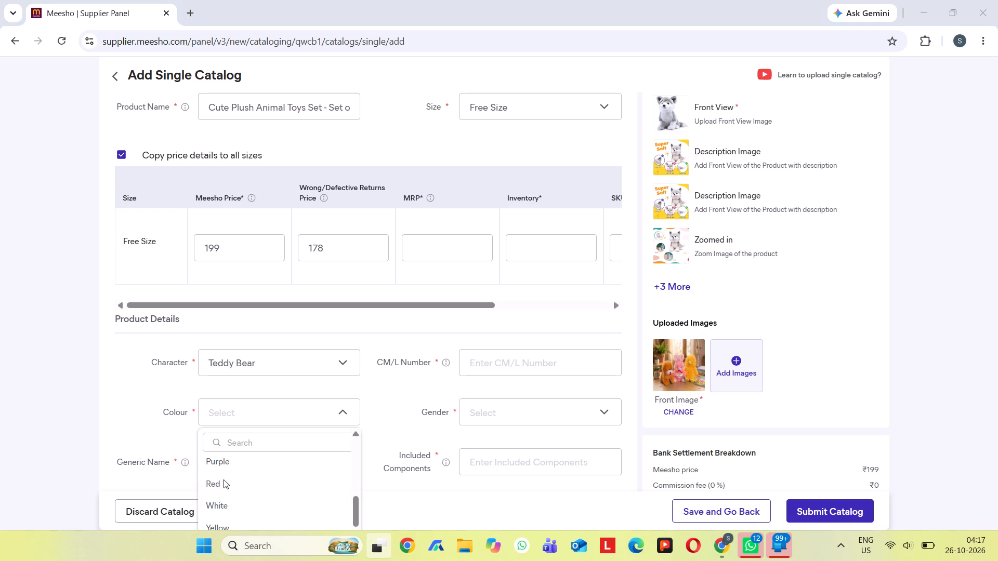
scroll(224, 479, right, 2)
click(432, 259)
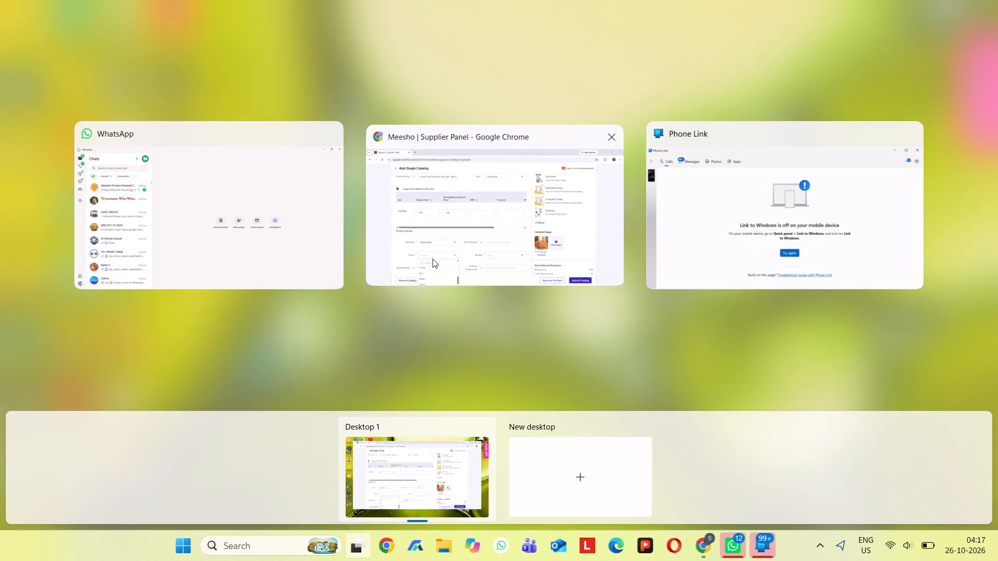
scroll(250, 475, down, 2)
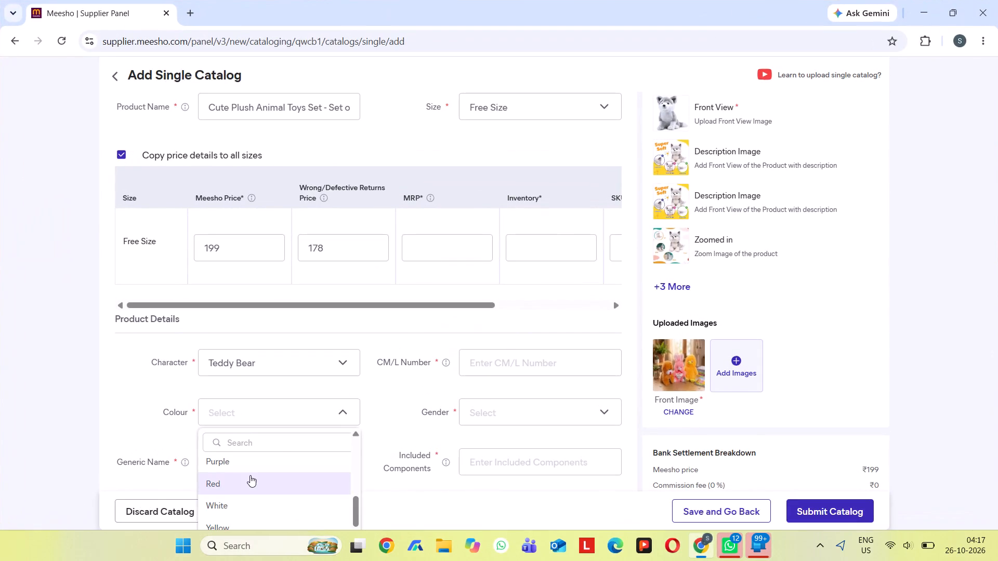
click(347, 411)
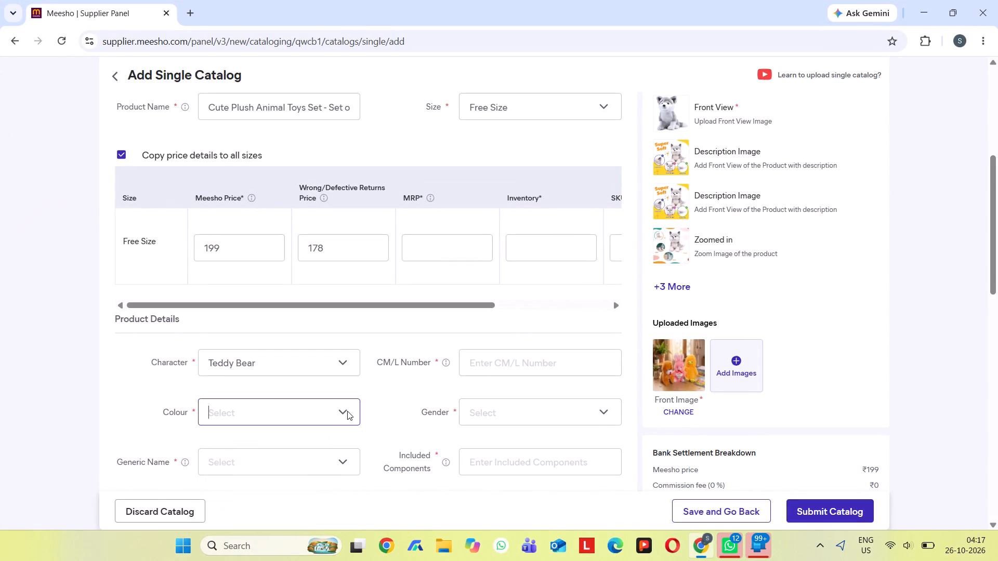
Set the product's Colour to Multicolor.
scroll(347, 411, down, 2)
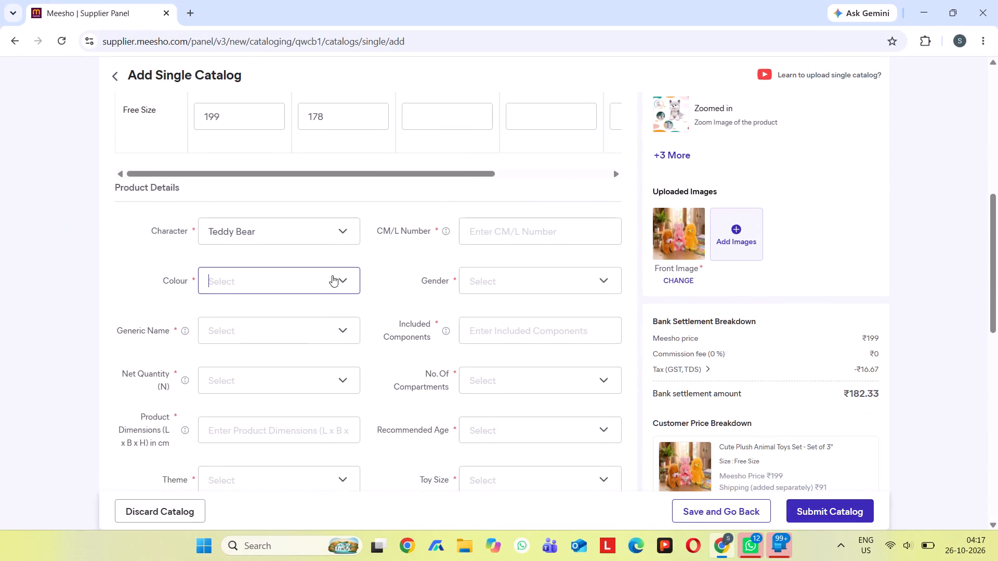
click(332, 275)
scroll(278, 383, down, 1)
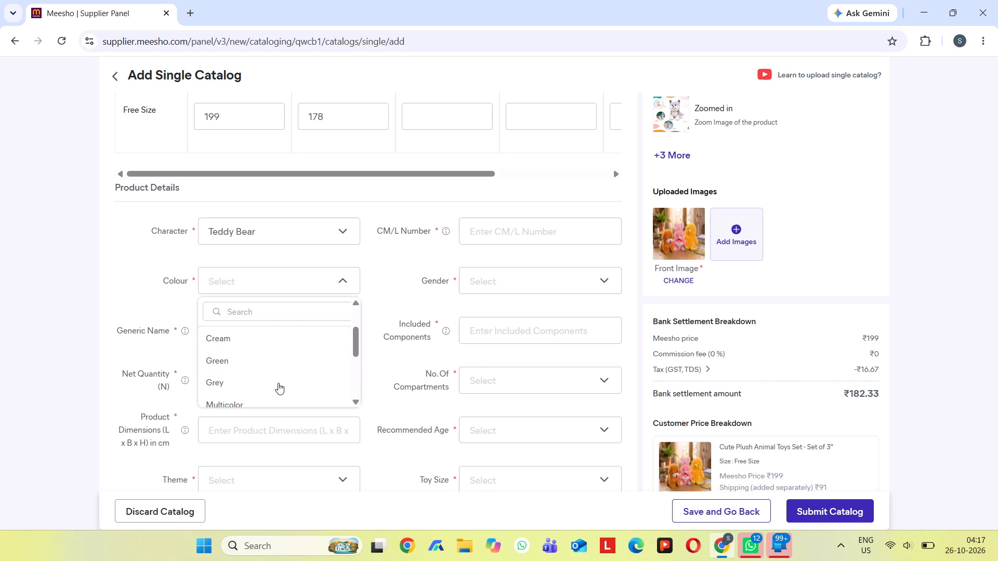
scroll(278, 383, down, 1)
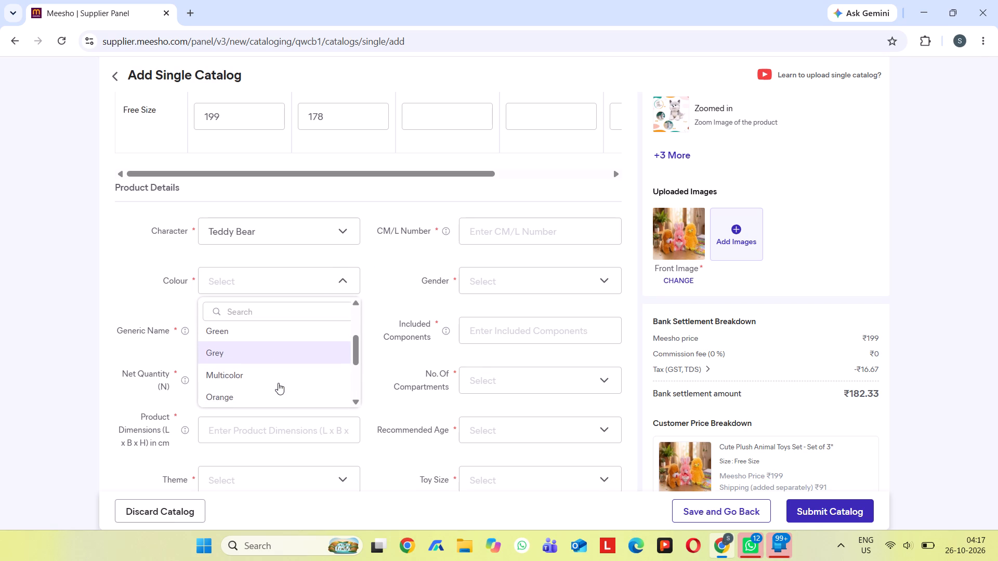
scroll(278, 383, down, 3)
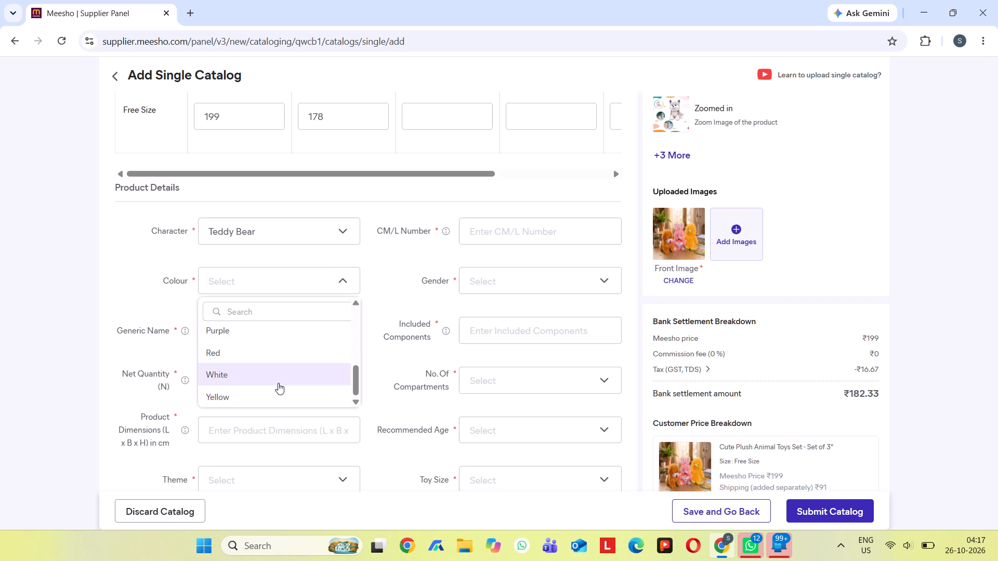
scroll(278, 383, up, 3)
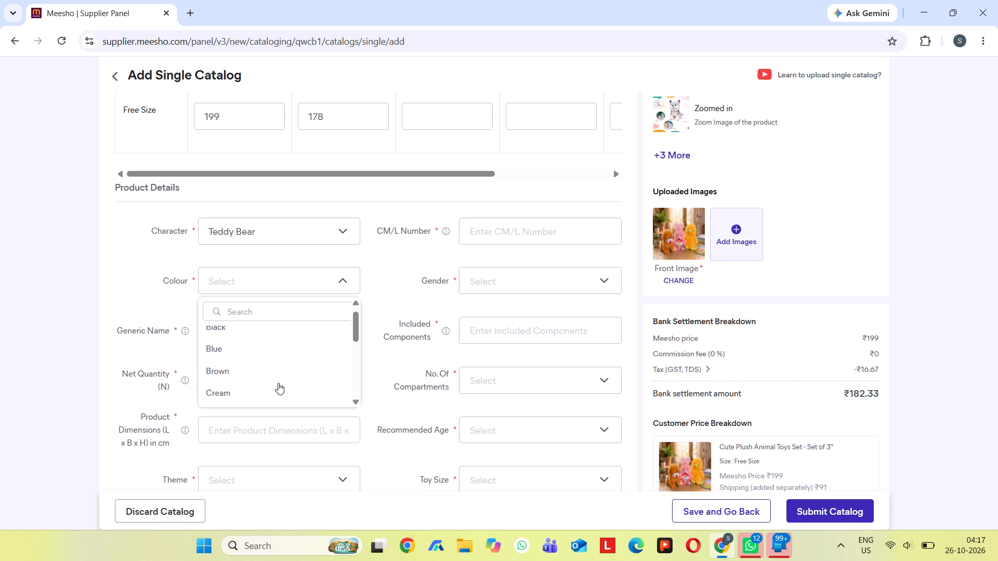
scroll(278, 383, up, 1)
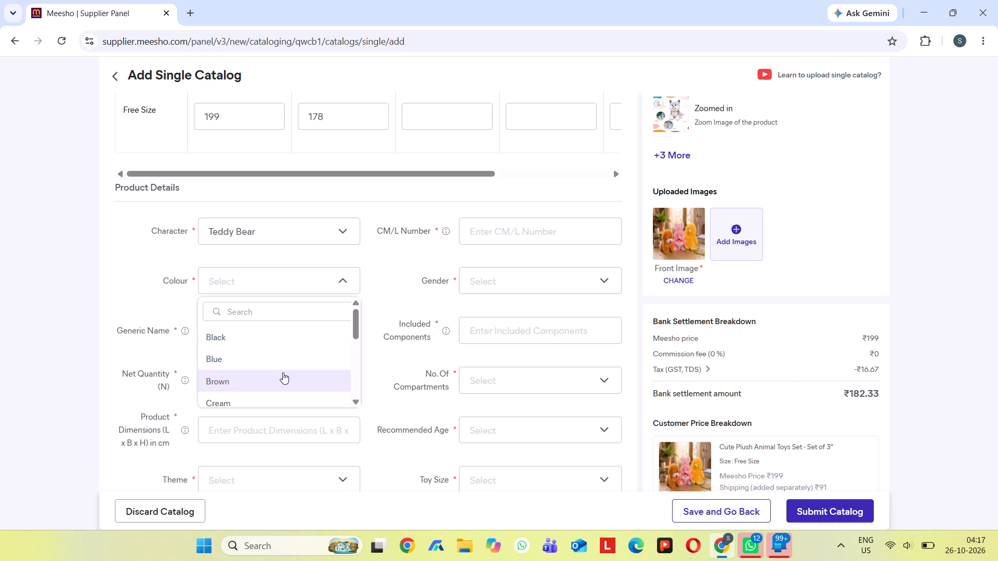
scroll(283, 372, down, 1)
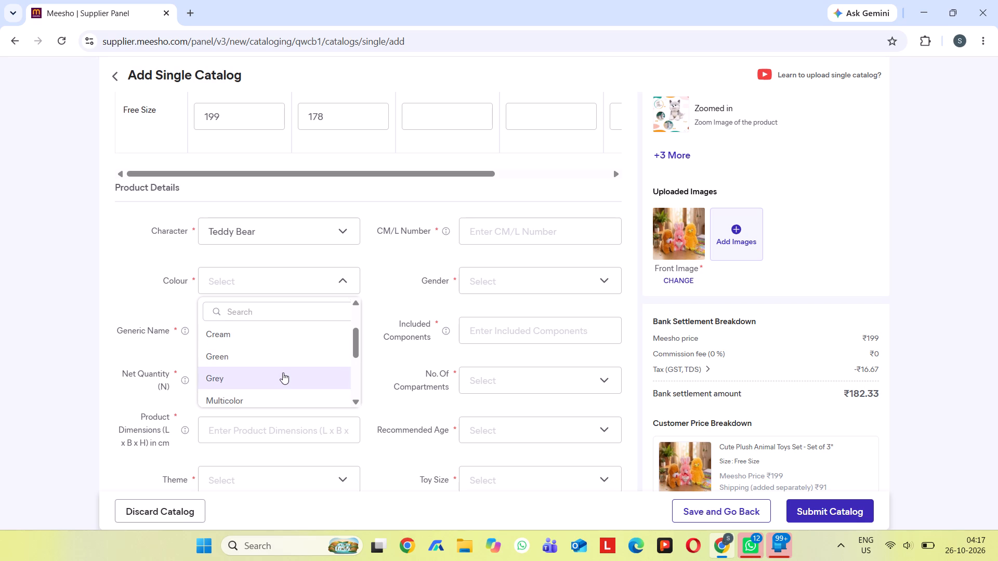
scroll(283, 372, down, 1)
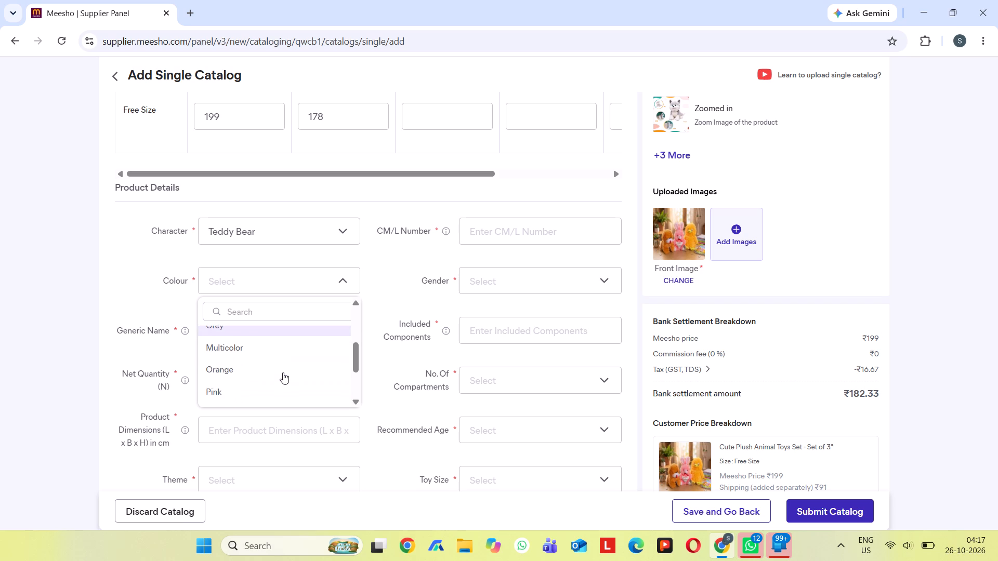
scroll(283, 372, down, 1)
click(264, 349)
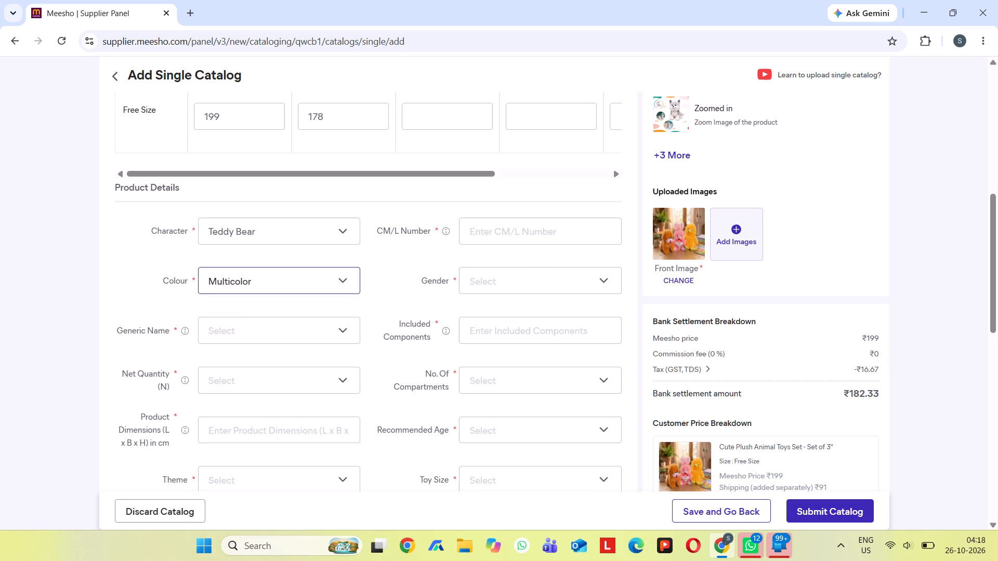
Set the product's Gender to Unisex.
click(509, 282)
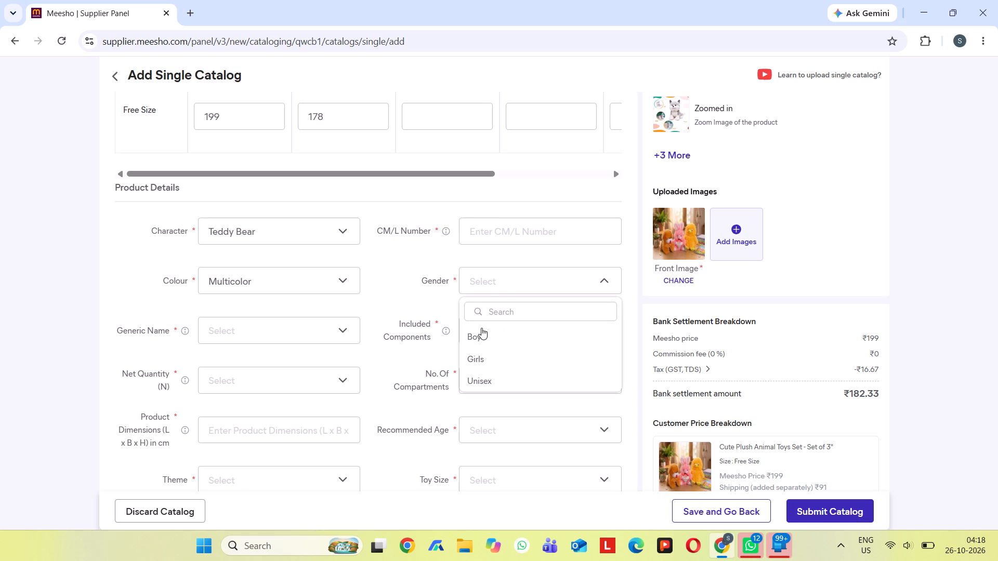
click(495, 383)
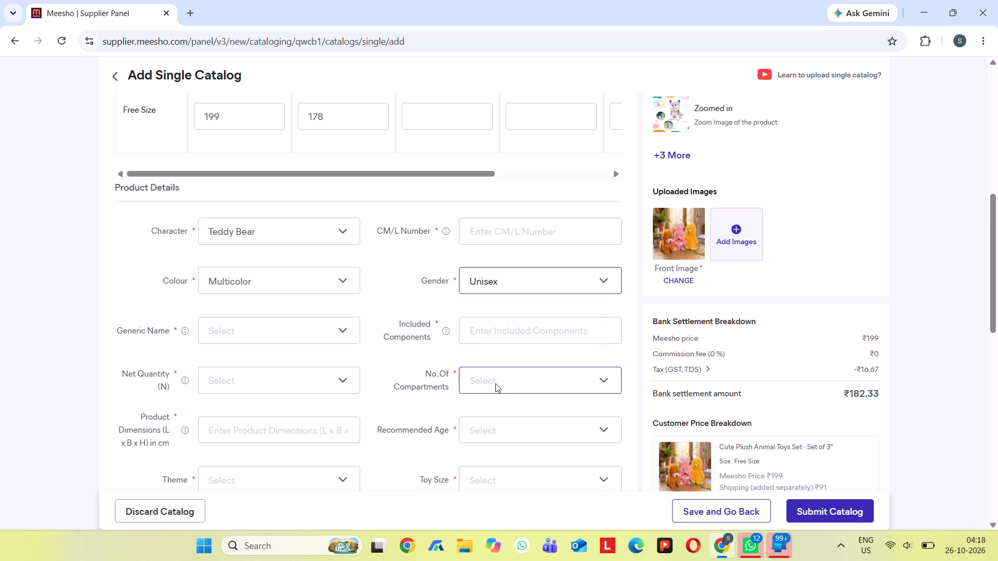
Set the product's Generic Name to Others.
scroll(453, 378, down, 1)
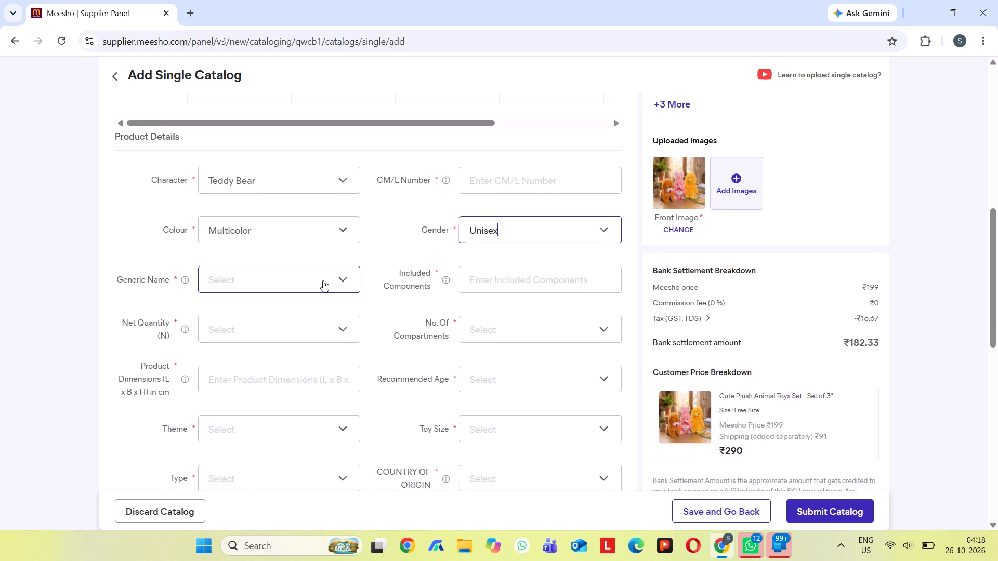
click(323, 280)
scroll(296, 367, down, 1)
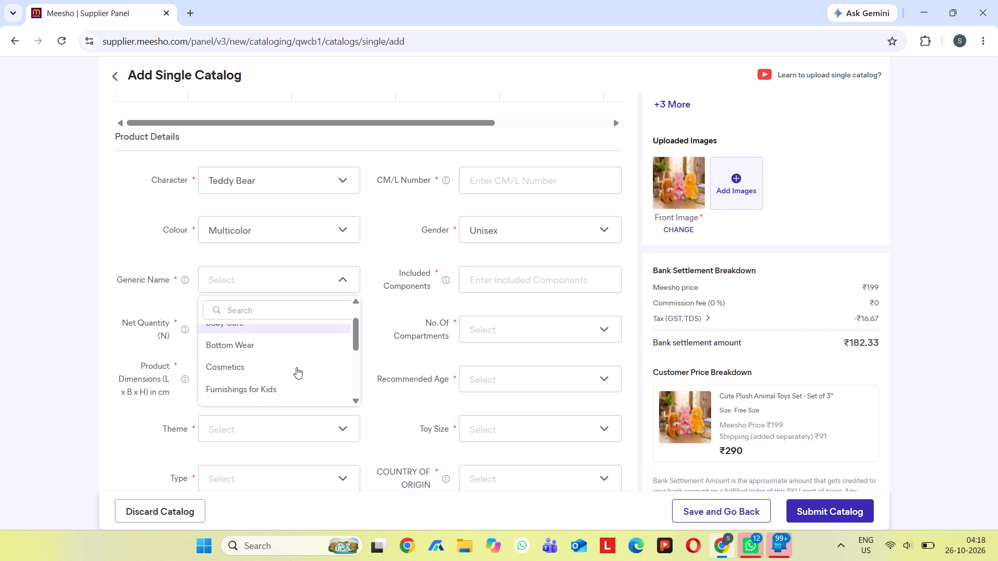
scroll(296, 367, down, 1)
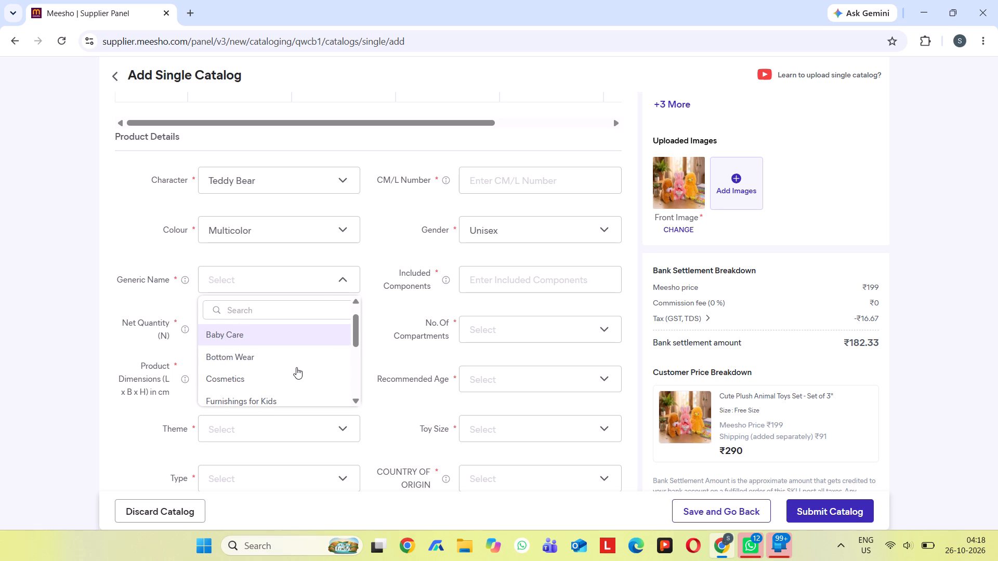
scroll(296, 367, down, 4)
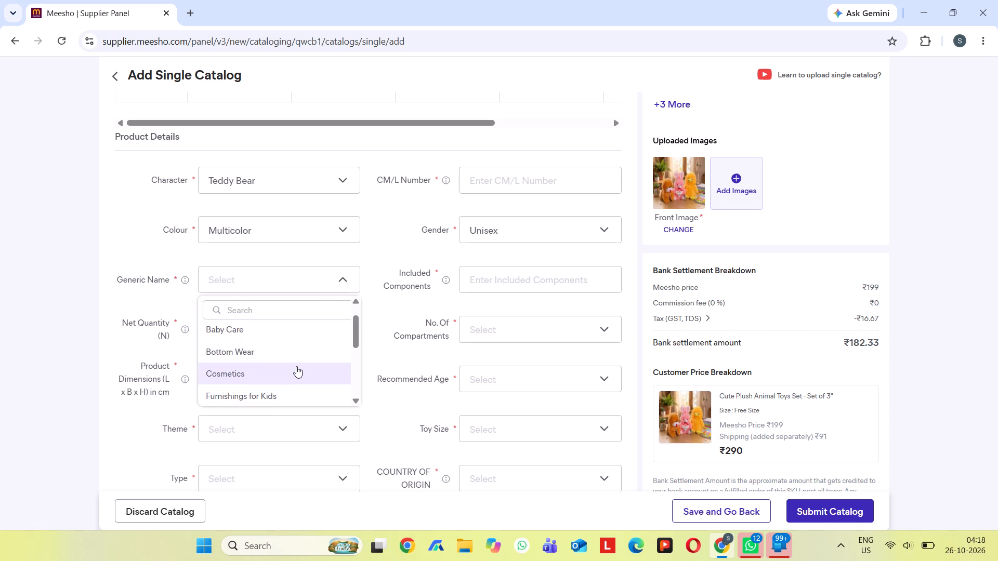
scroll(296, 366, down, 2)
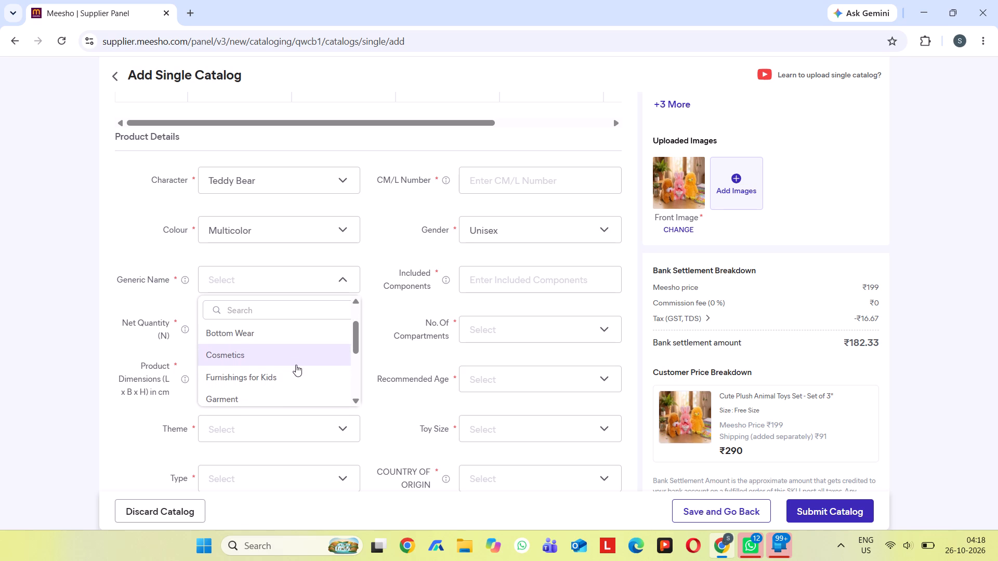
scroll(296, 365, down, 1)
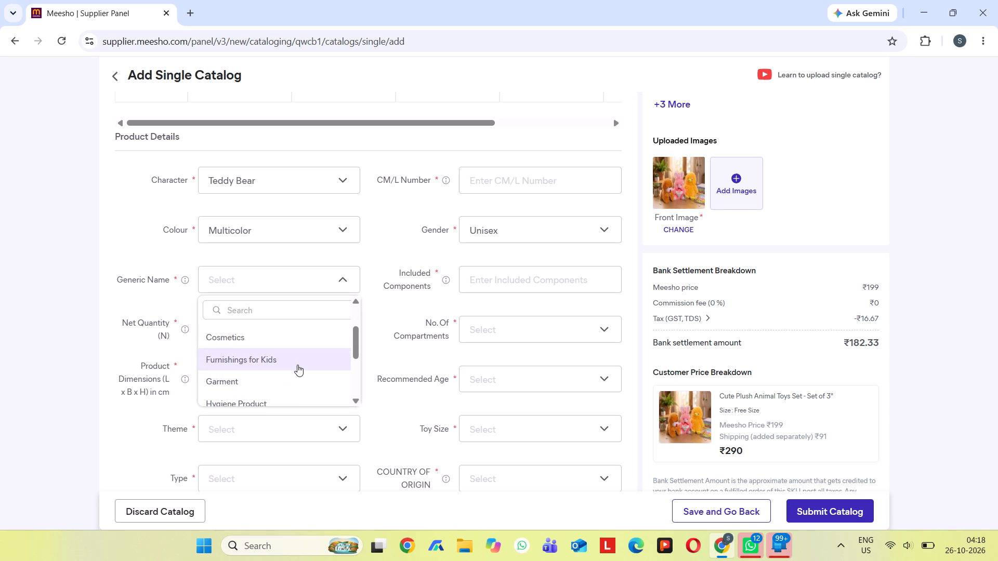
scroll(297, 365, down, 2)
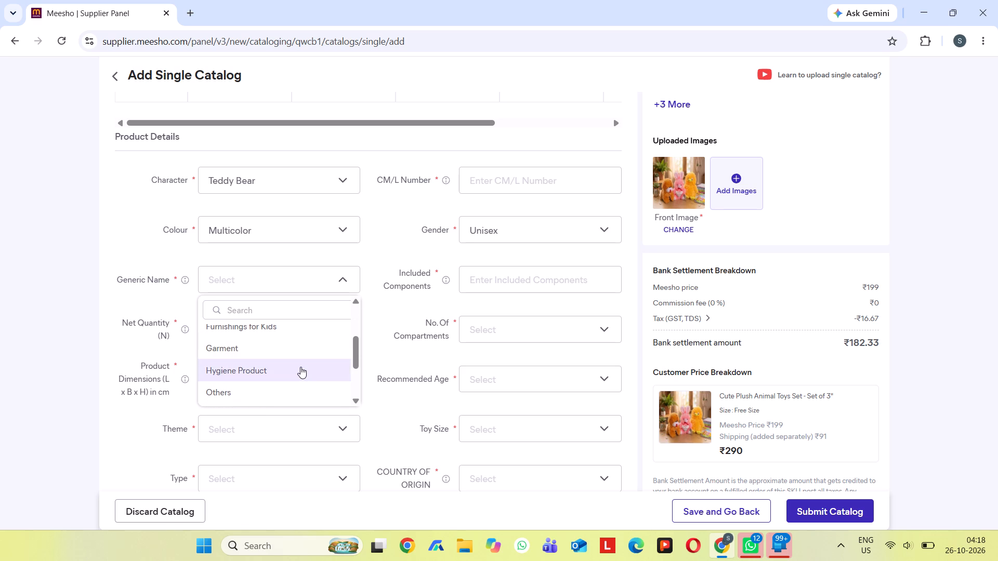
scroll(300, 367, down, 1)
click(295, 364)
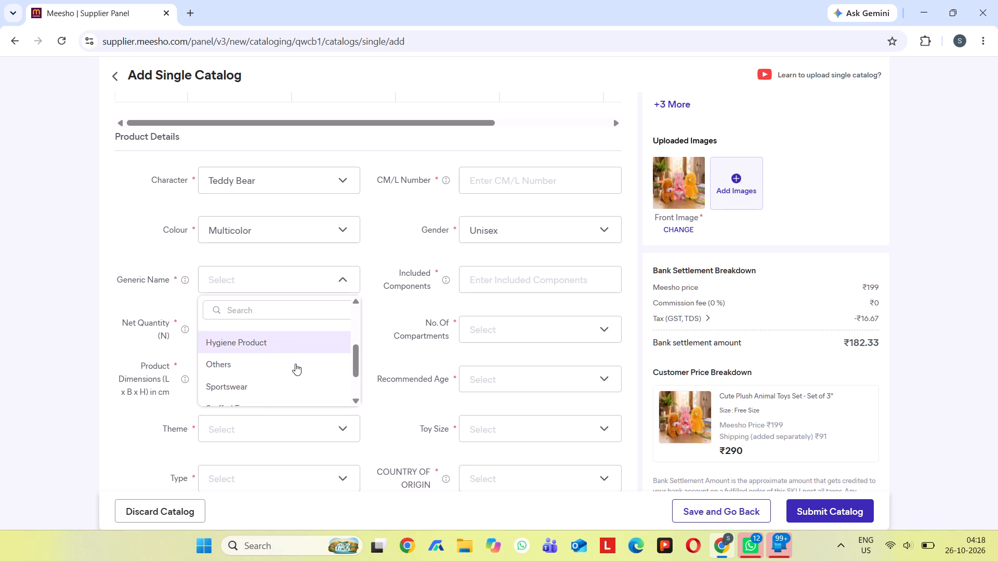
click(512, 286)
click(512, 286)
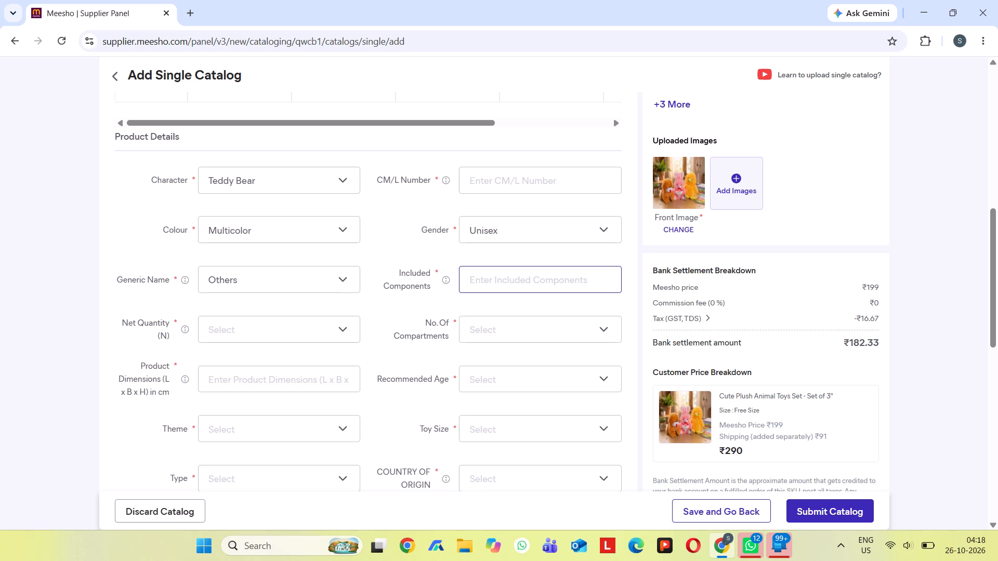
Set the product's Net Quantity (N) to 1.
scroll(512, 286, down, 1)
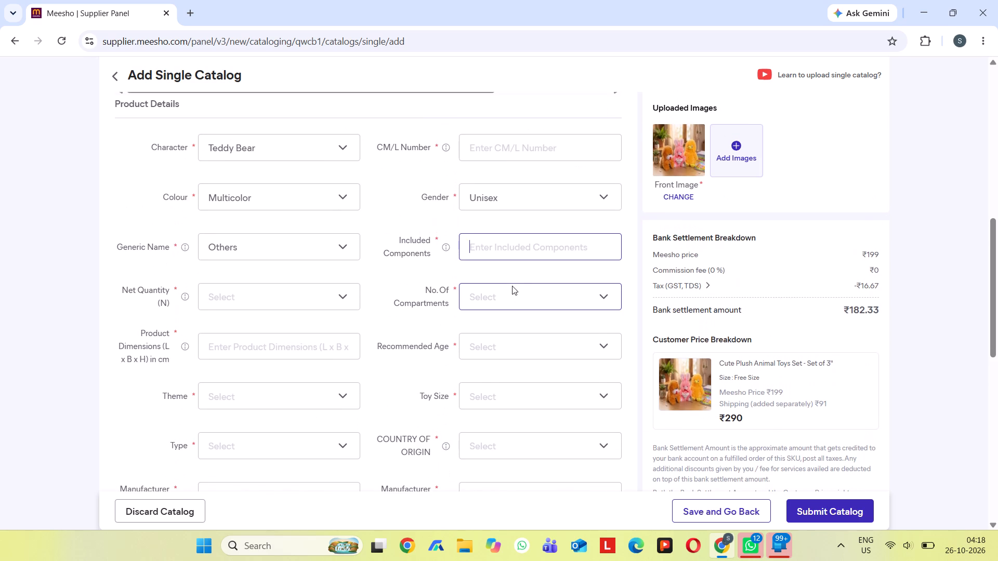
click(275, 292)
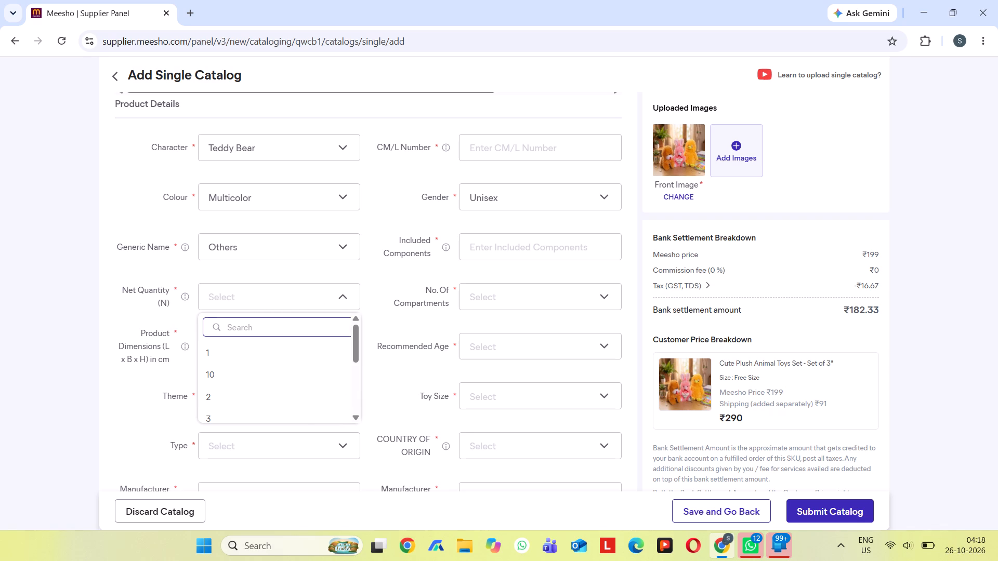
click(214, 352)
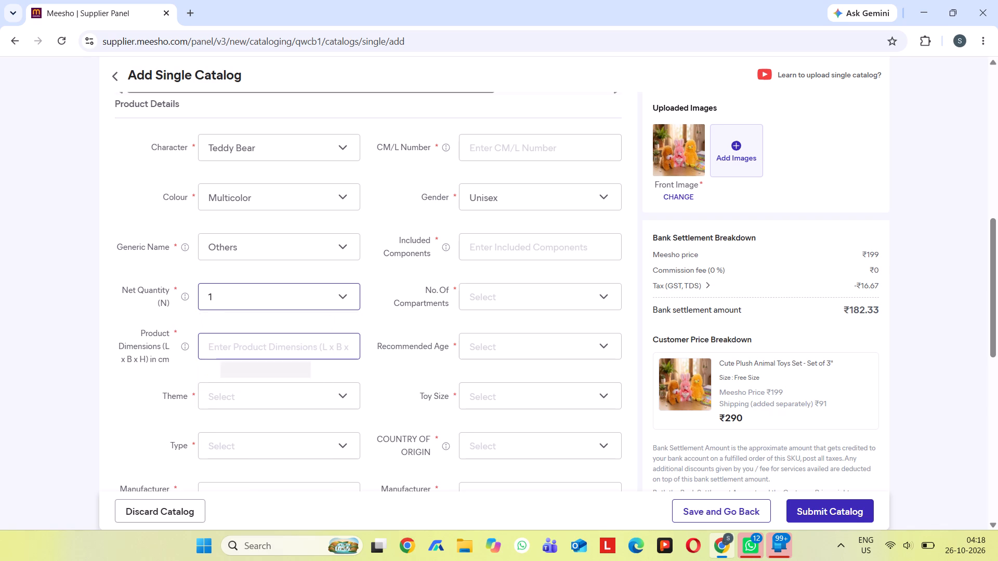
Set the product's No. Of Compartments to 1.
click(513, 288)
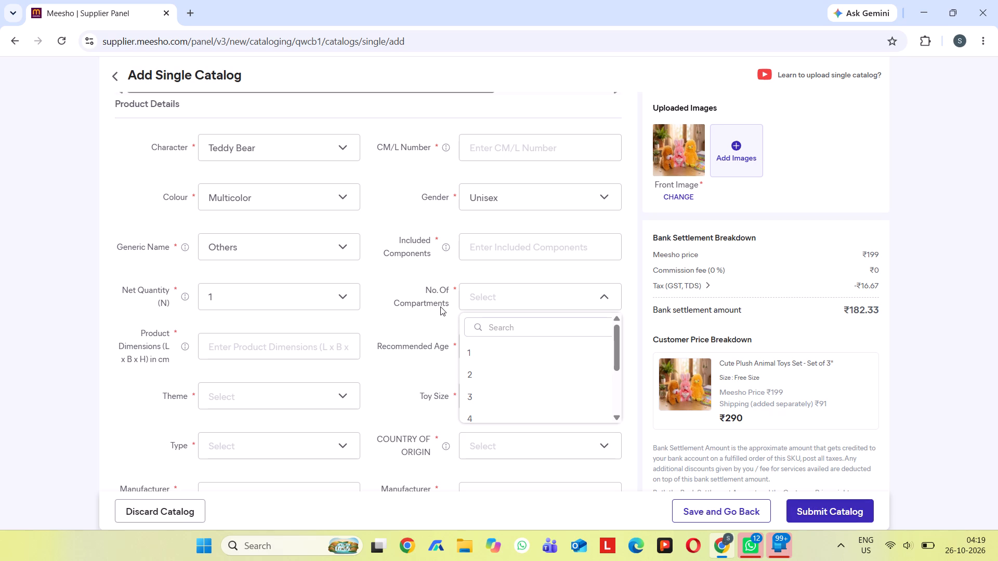
scroll(450, 325, up, 2)
scroll(451, 314, down, 2)
scroll(500, 382, down, 7)
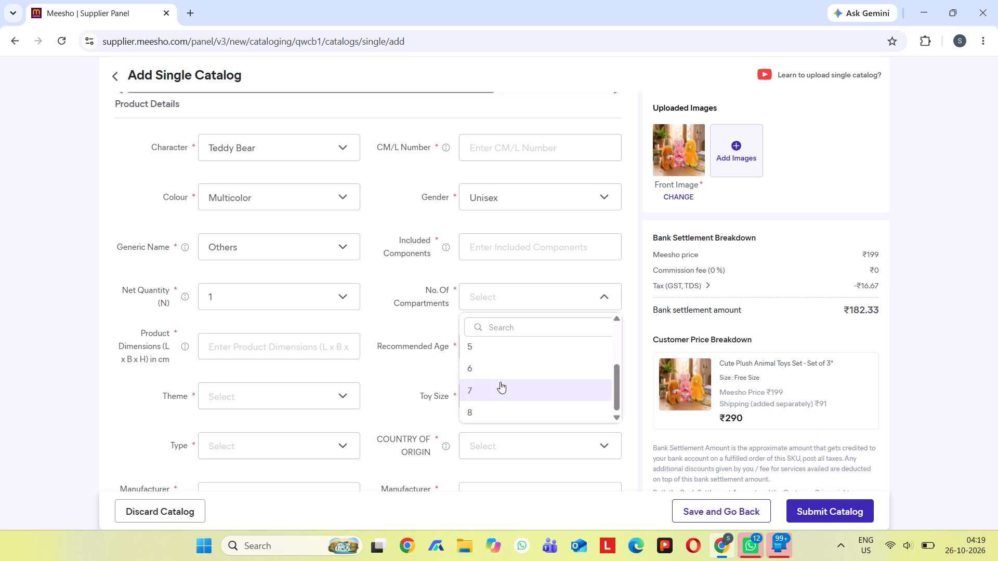
scroll(257, 459, down, 2)
scroll(523, 351, up, 6)
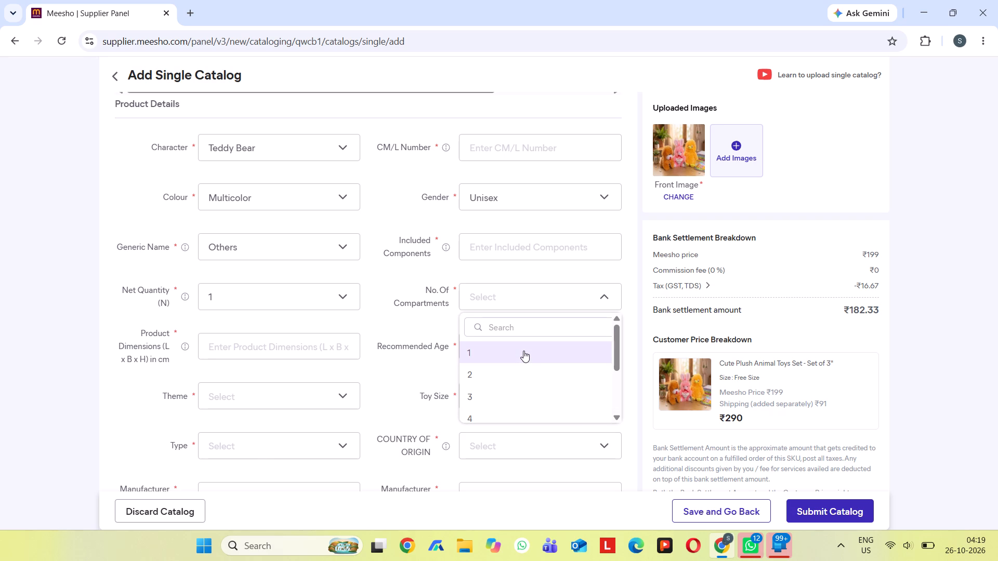
click(522, 350)
Set the product's Recommended Age to 8-10 Years.
click(522, 350)
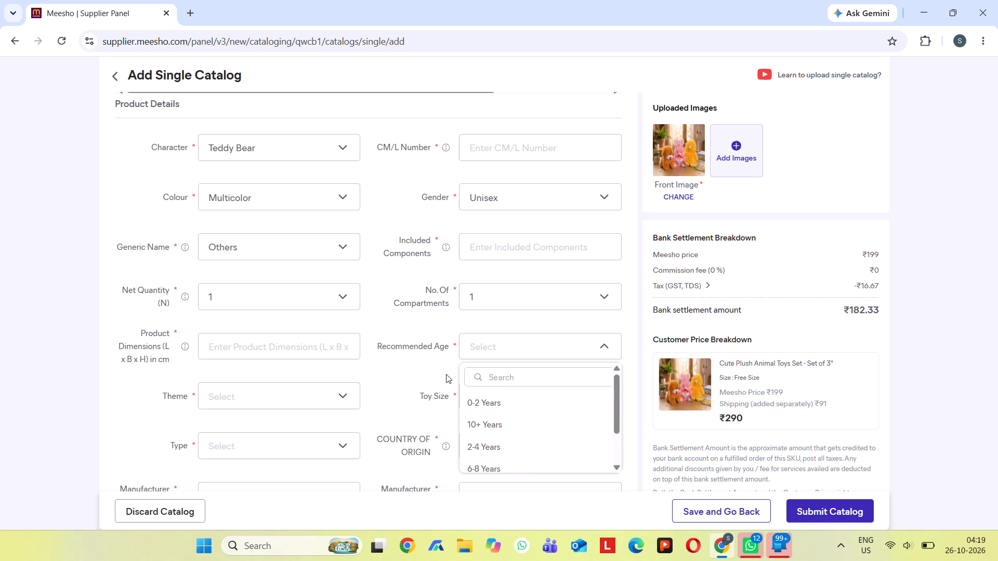
scroll(506, 433, down, 1)
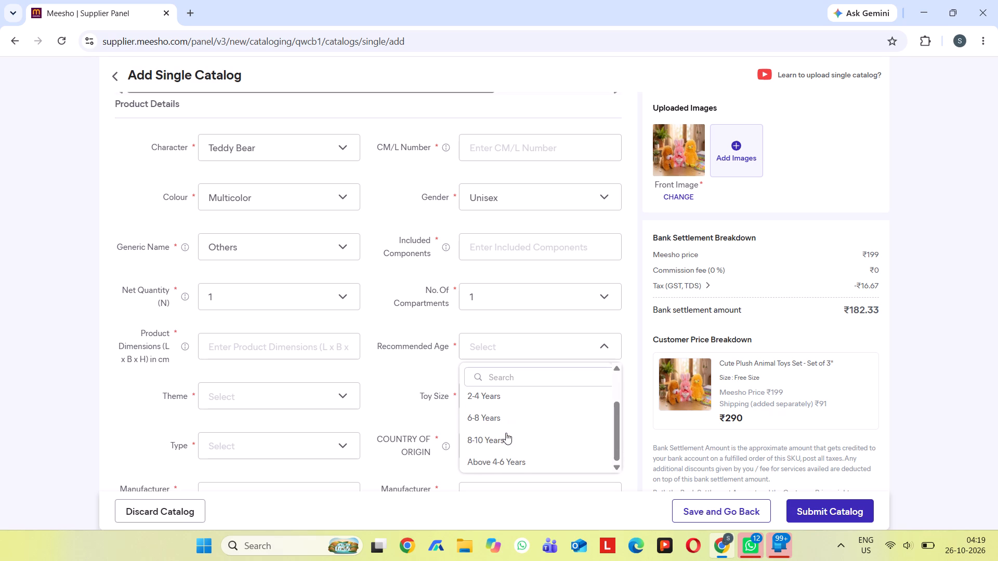
scroll(506, 433, down, 1)
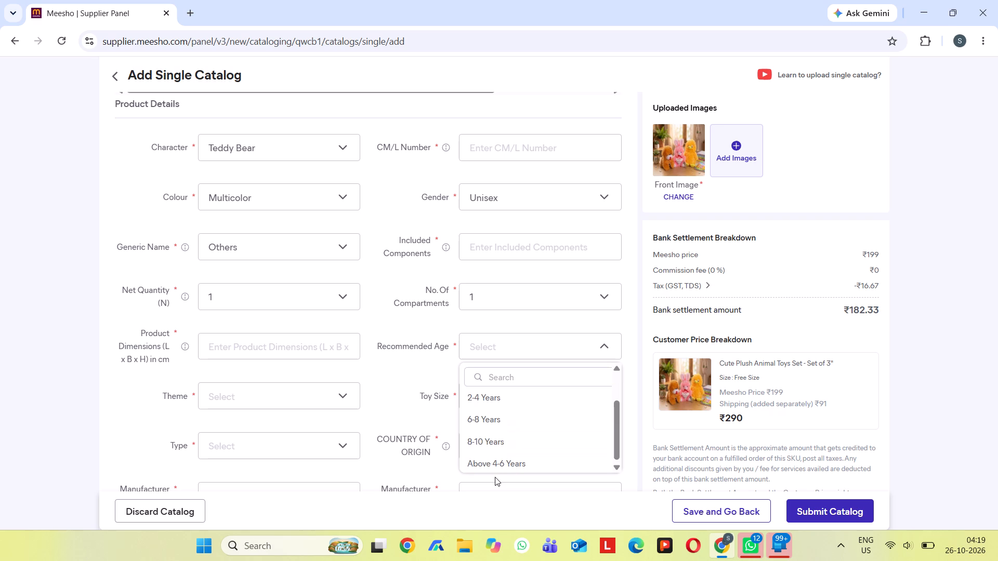
click(496, 441)
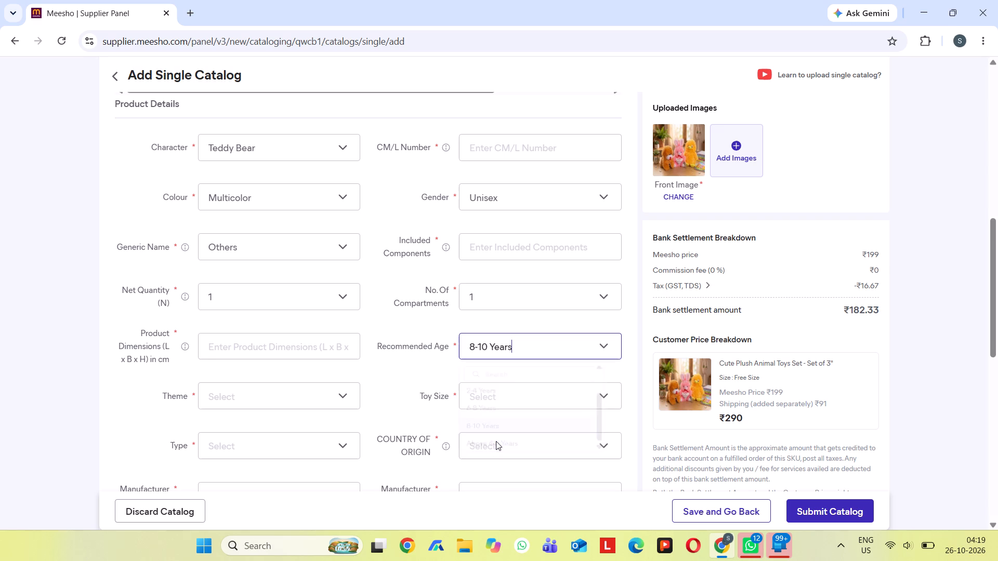
Review the whole catalog form, from the importer and description fields to the size, pricing and remaining product detail fields.
click(323, 340)
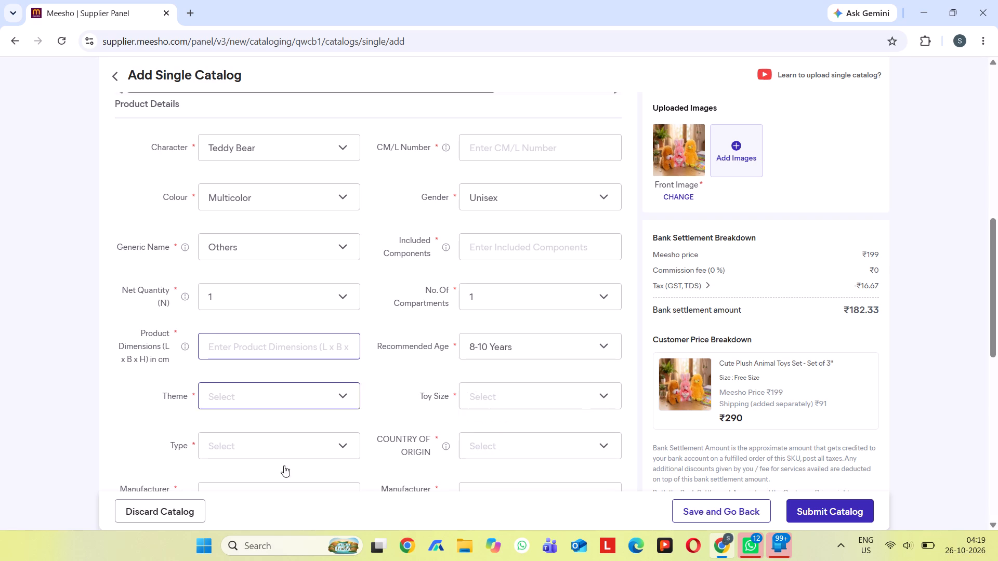
scroll(314, 417, down, 3)
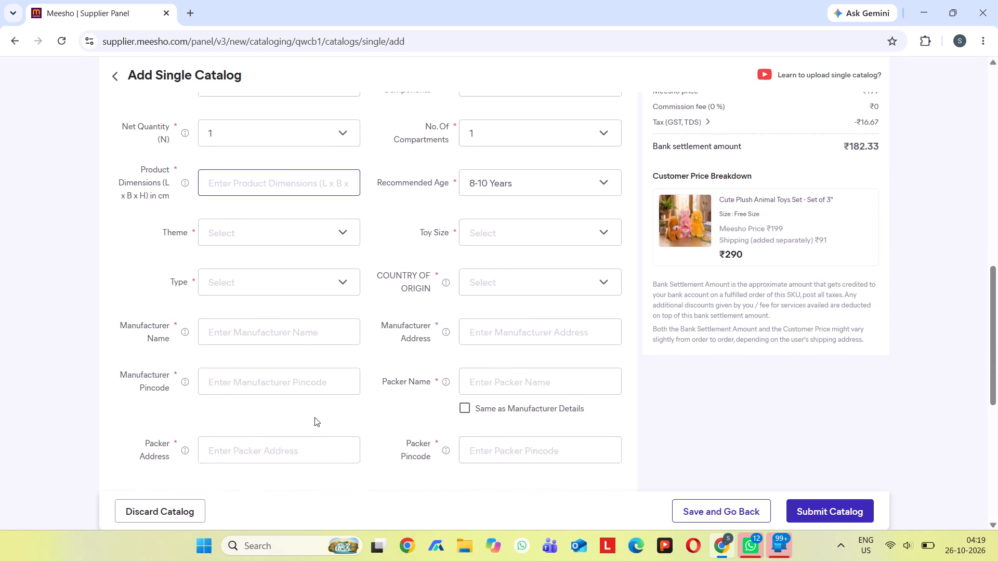
scroll(314, 417, down, 8)
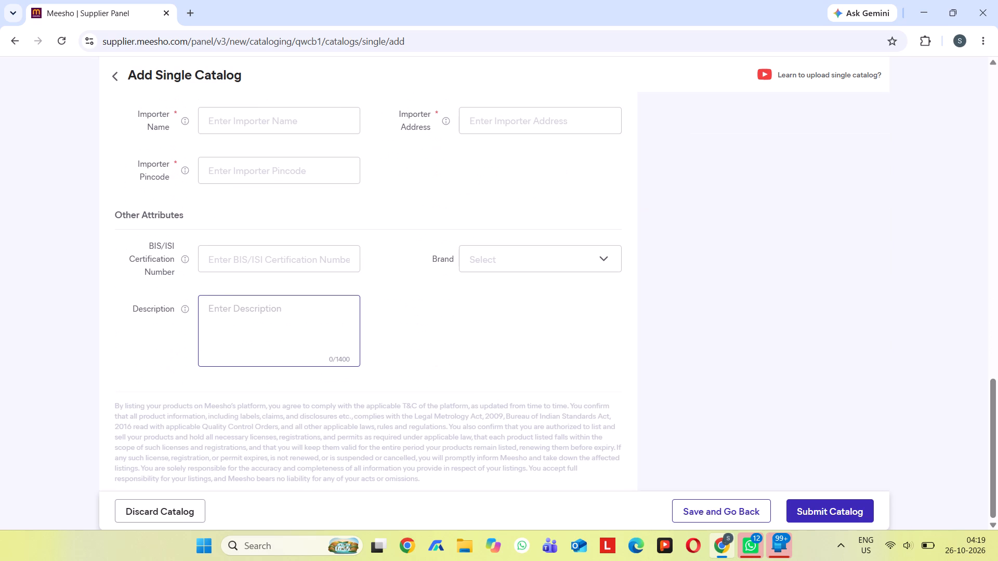
scroll(200, 240, up, 11)
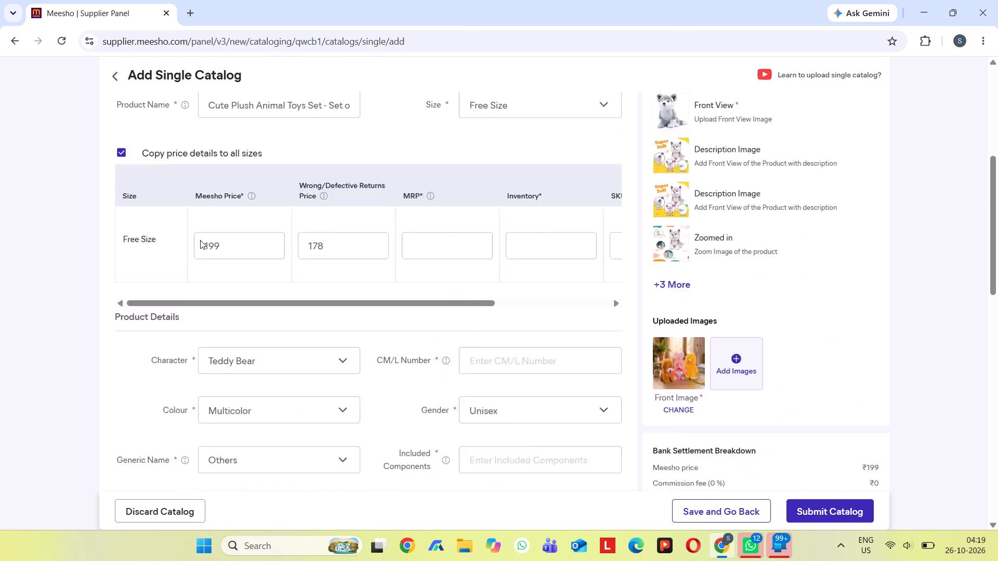
scroll(200, 240, up, 1)
scroll(200, 240, down, 1)
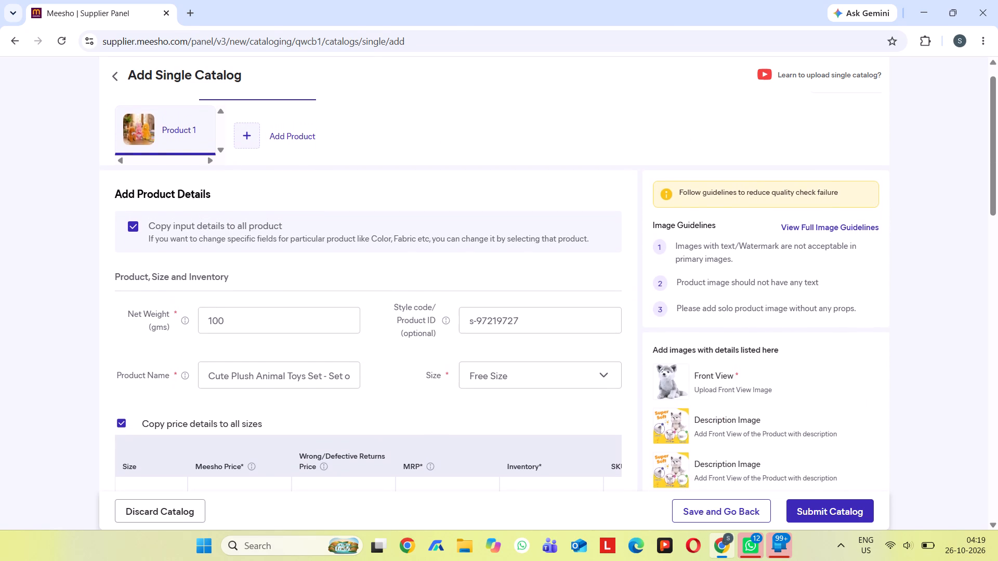
scroll(200, 240, down, 2)
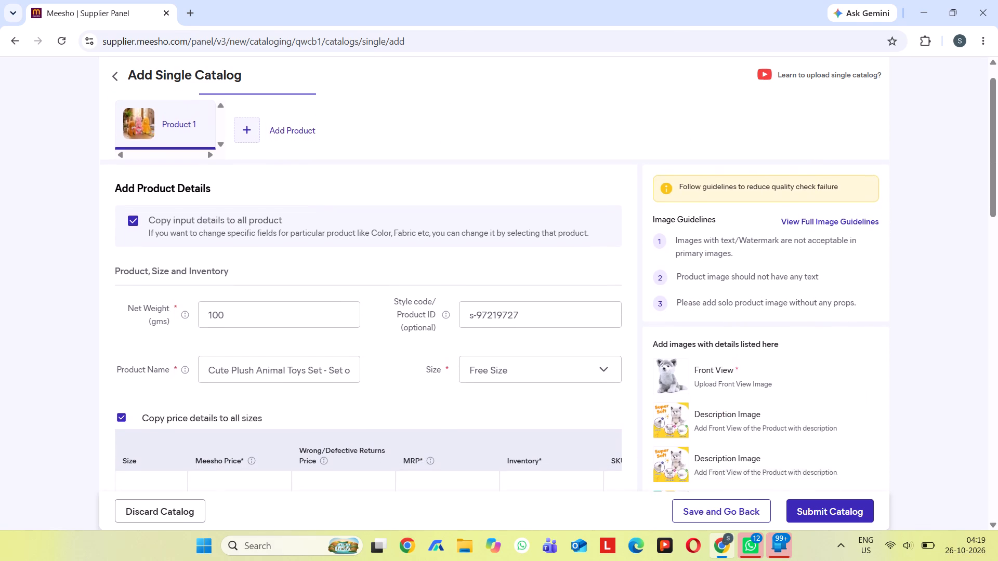
scroll(200, 240, down, 1)
scroll(200, 240, up, 5)
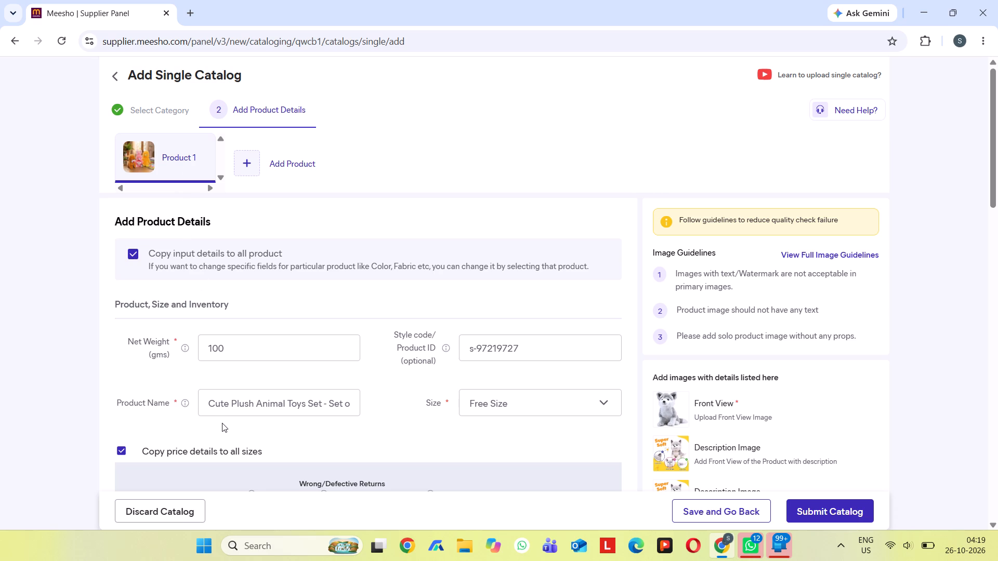
scroll(260, 349, down, 4)
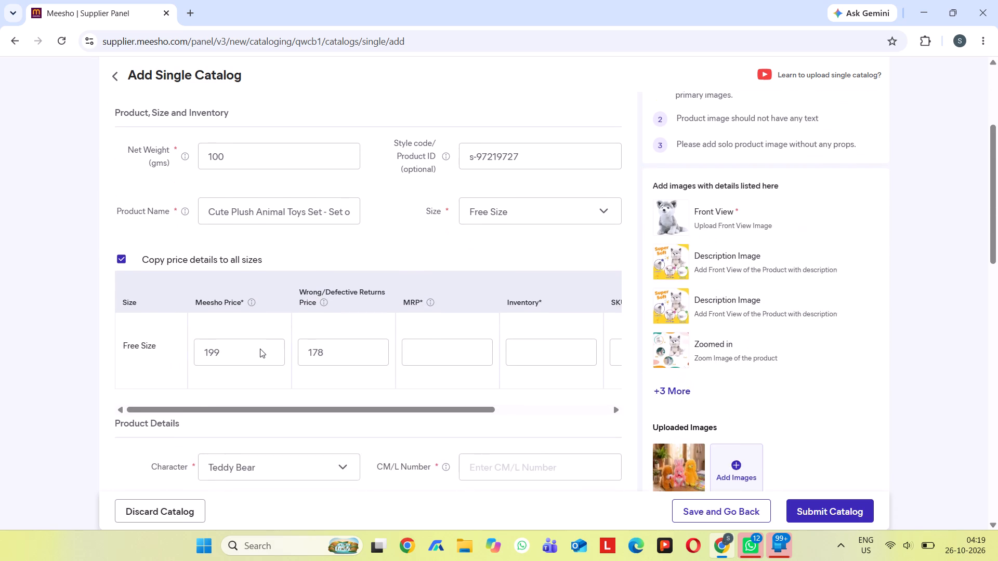
scroll(260, 349, down, 5)
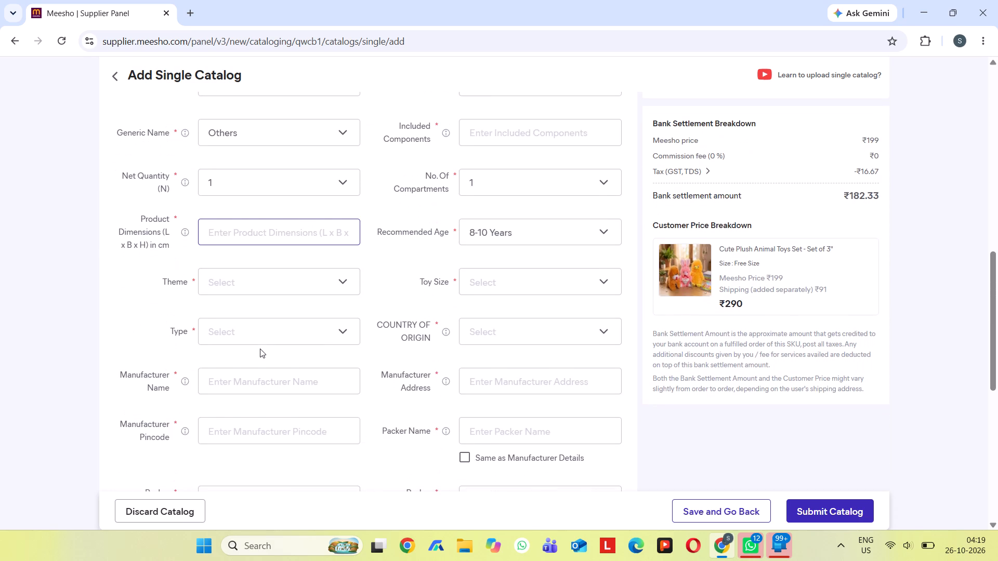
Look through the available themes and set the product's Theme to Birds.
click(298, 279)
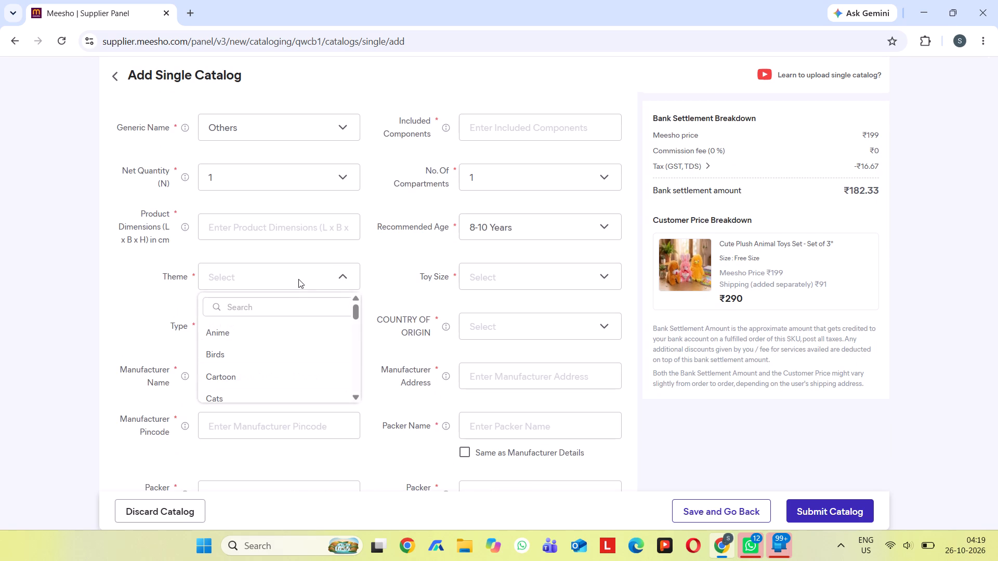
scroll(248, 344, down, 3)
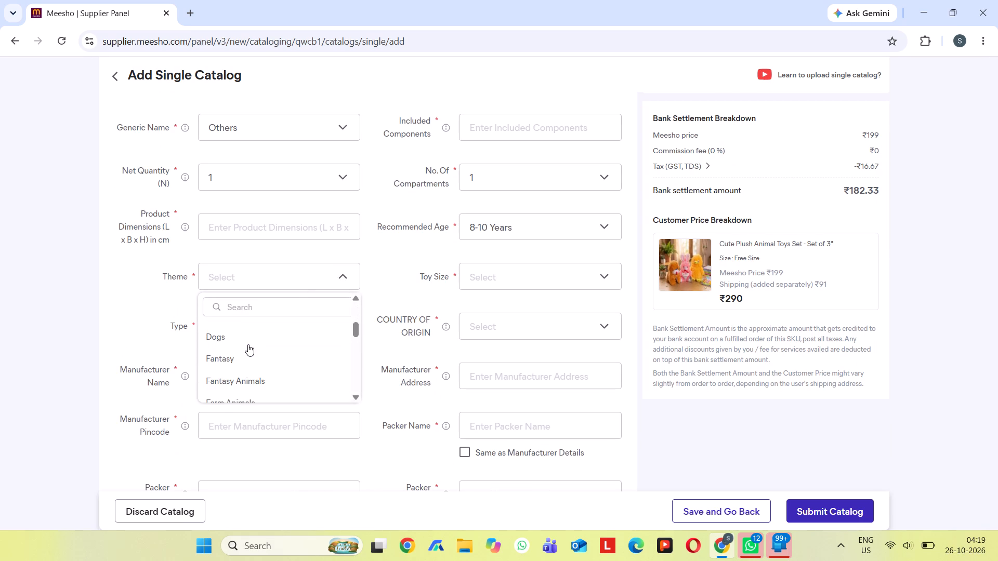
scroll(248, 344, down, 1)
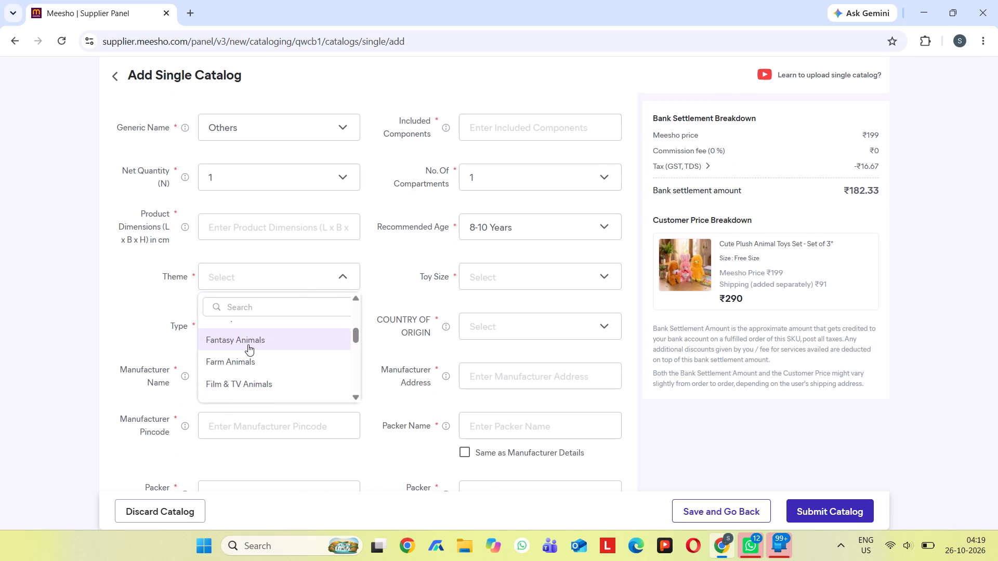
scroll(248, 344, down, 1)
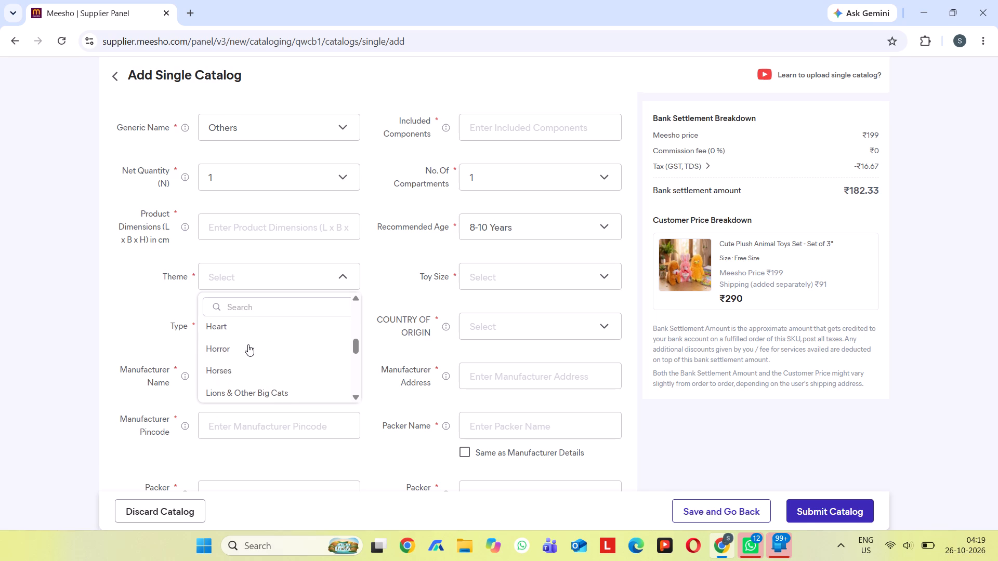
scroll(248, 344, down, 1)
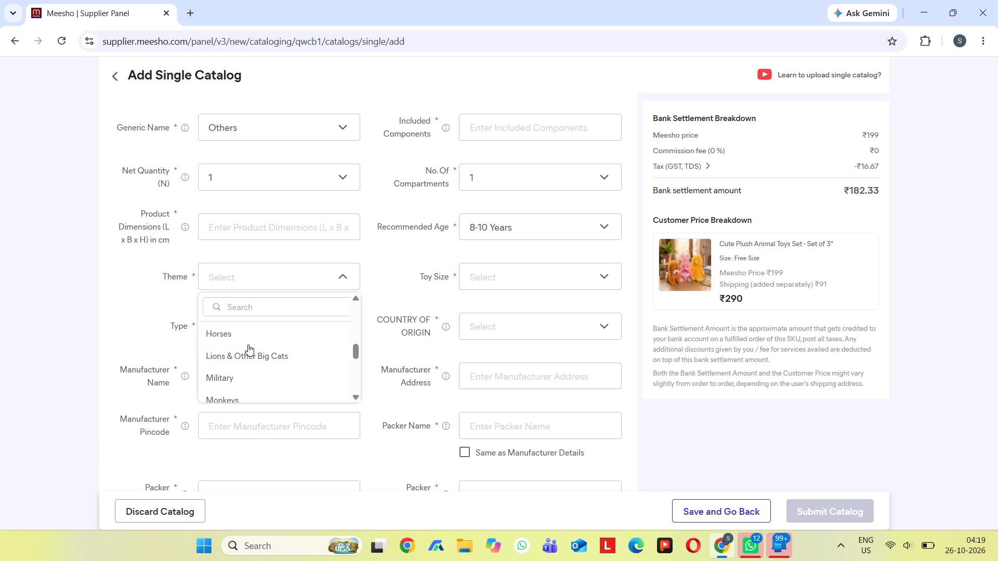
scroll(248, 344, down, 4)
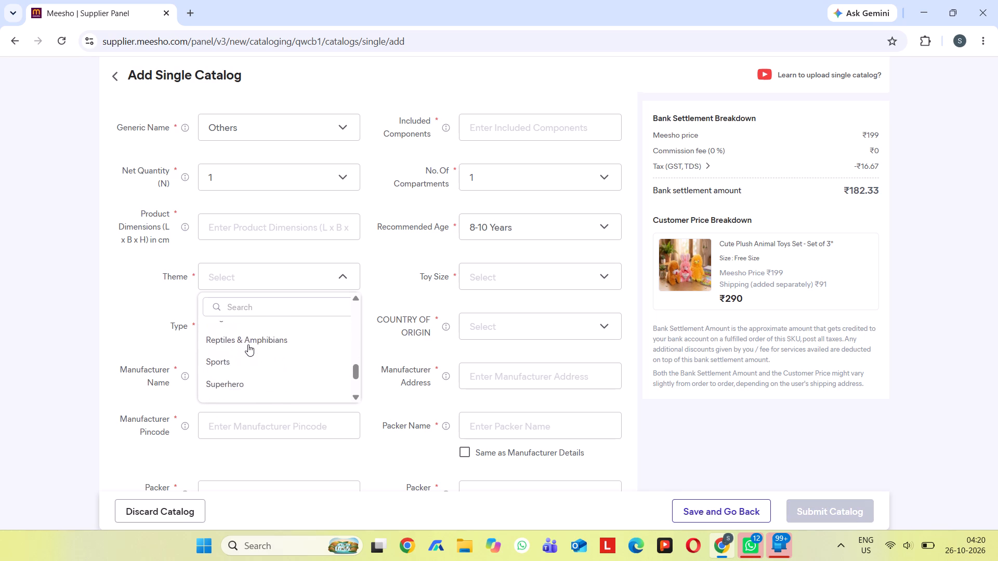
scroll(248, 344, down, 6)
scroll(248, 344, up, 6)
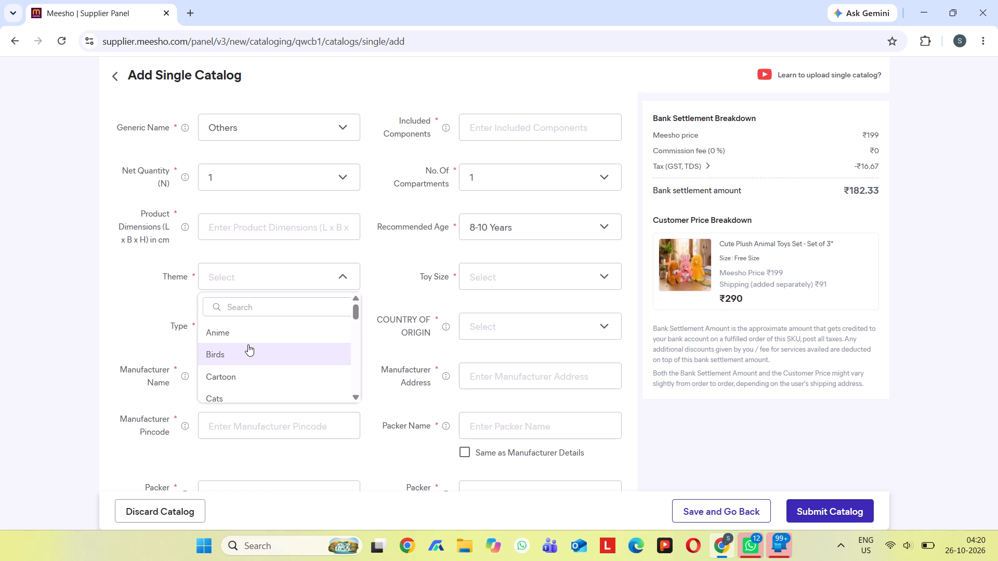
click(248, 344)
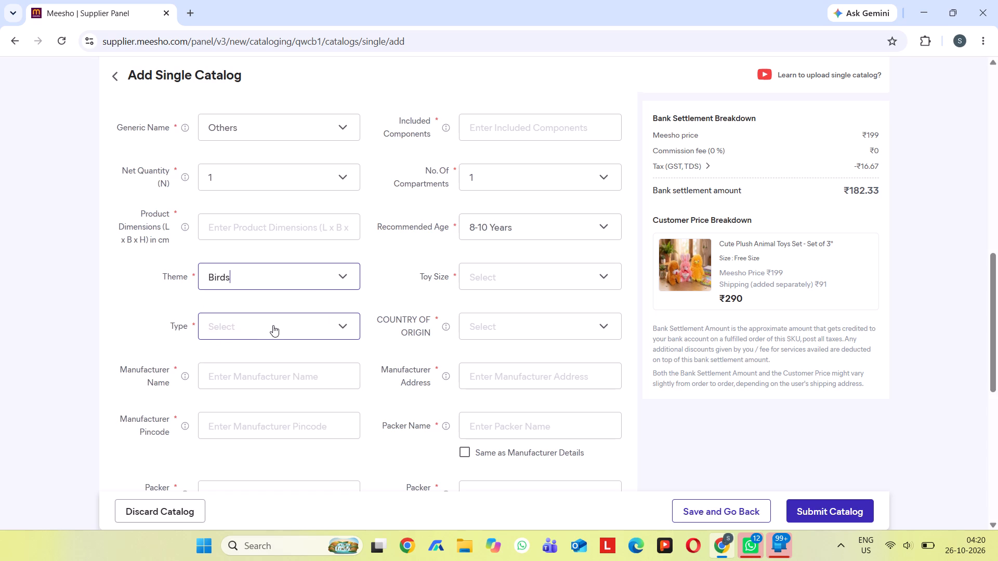
Change the product's Theme to Dogs.
click(282, 325)
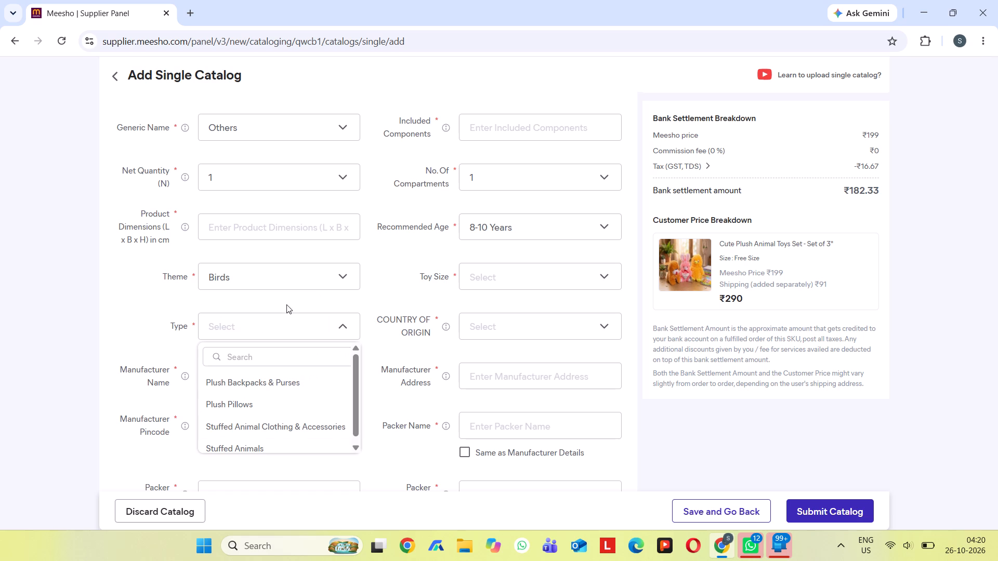
click(291, 275)
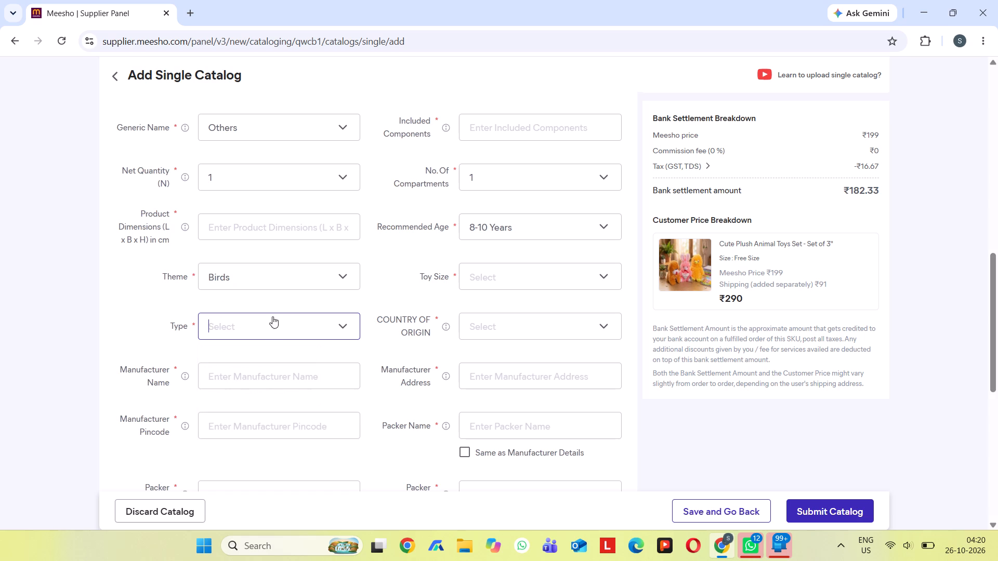
click(316, 280)
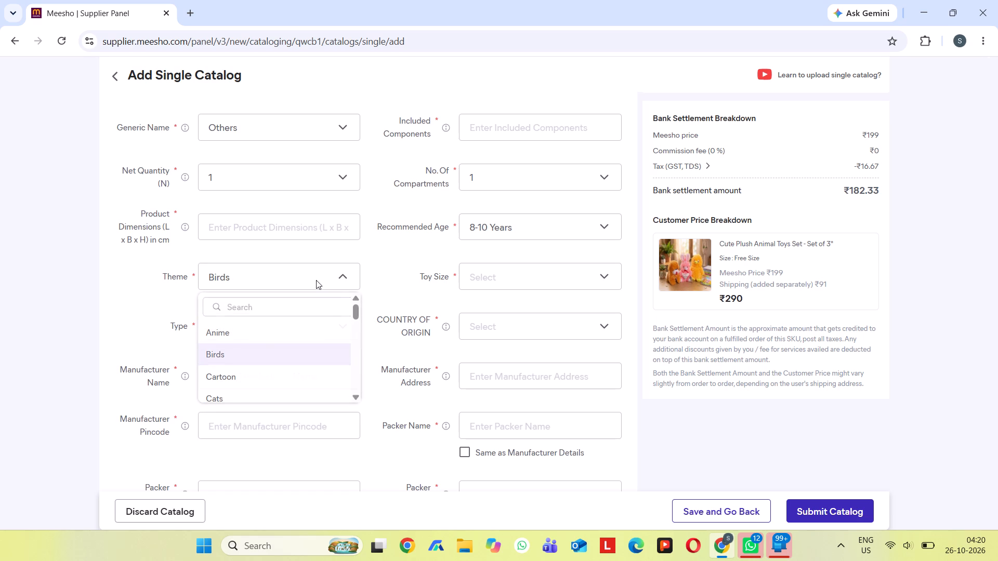
scroll(244, 382, down, 1)
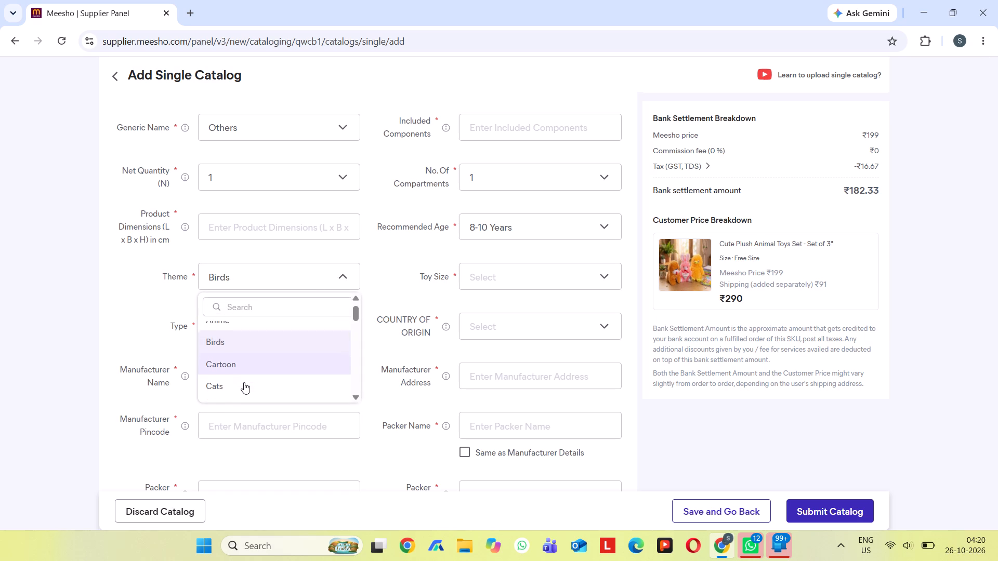
scroll(244, 382, down, 2)
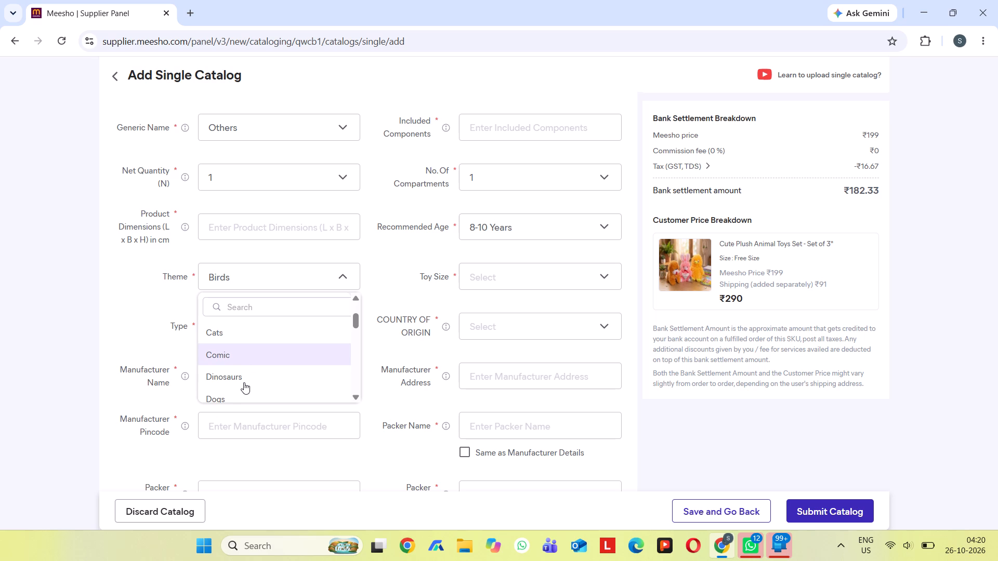
scroll(244, 382, down, 2)
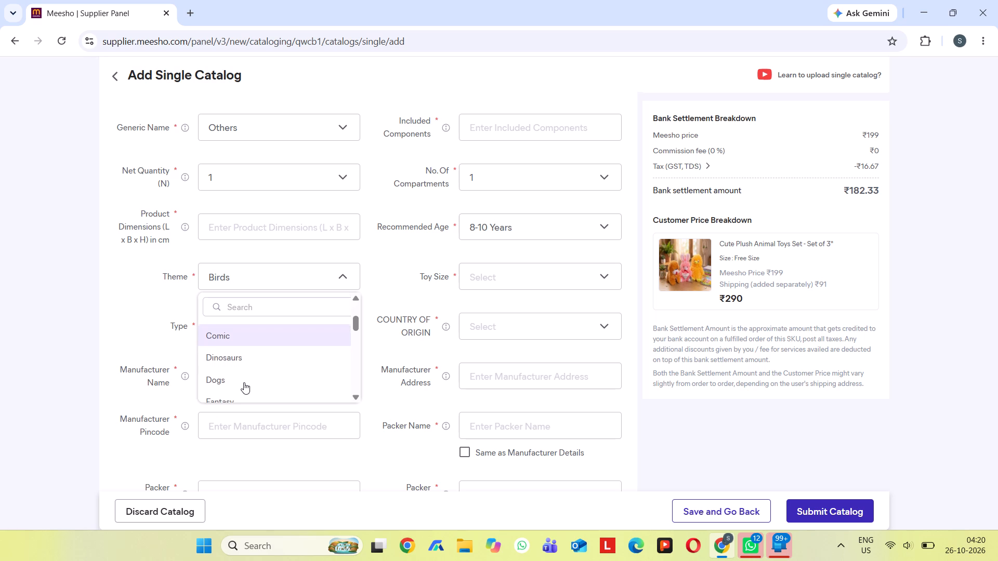
scroll(244, 382, down, 3)
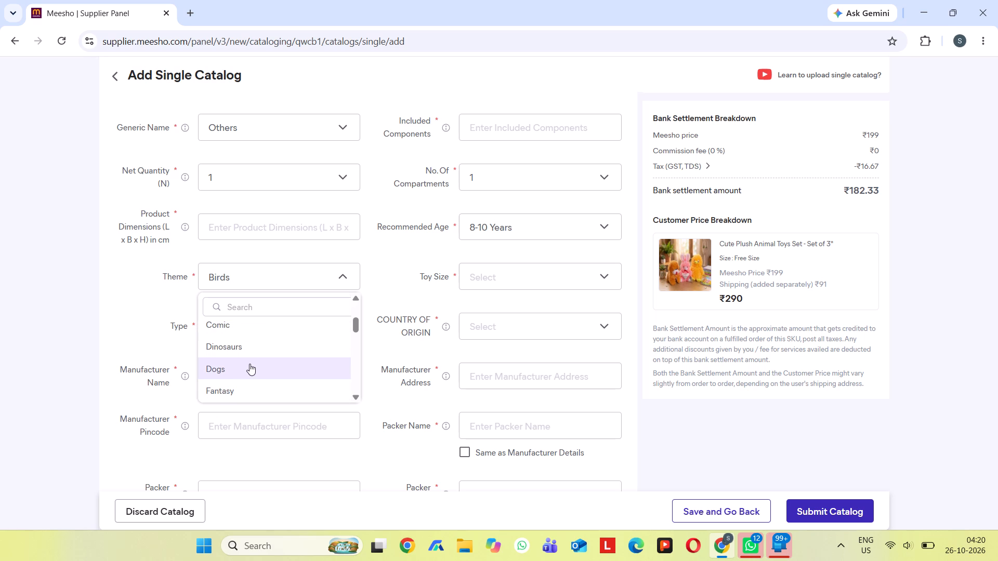
click(241, 369)
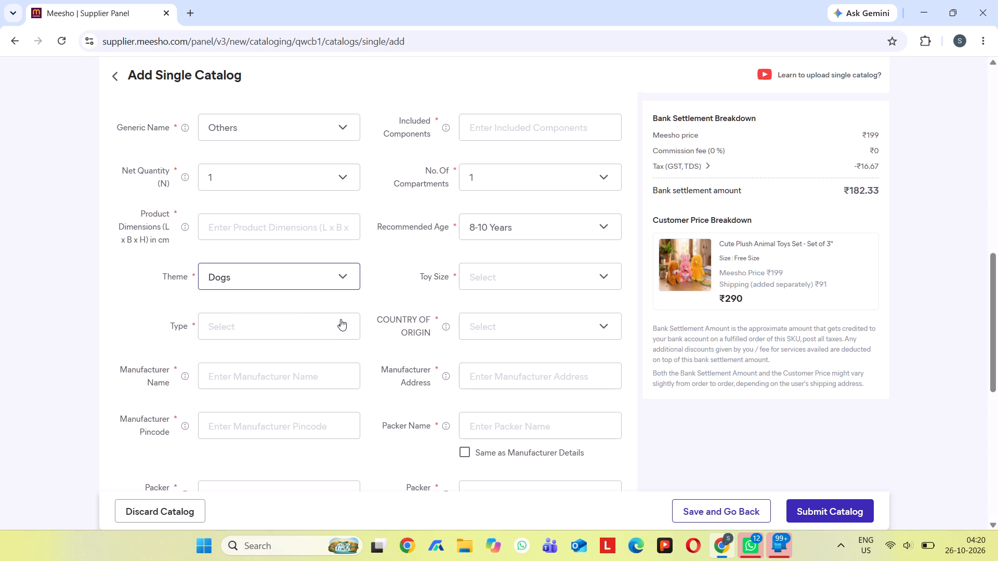
Set the product's Type to Stuffed Animal Clothing & Accessories.
click(340, 319)
scroll(288, 418, down, 1)
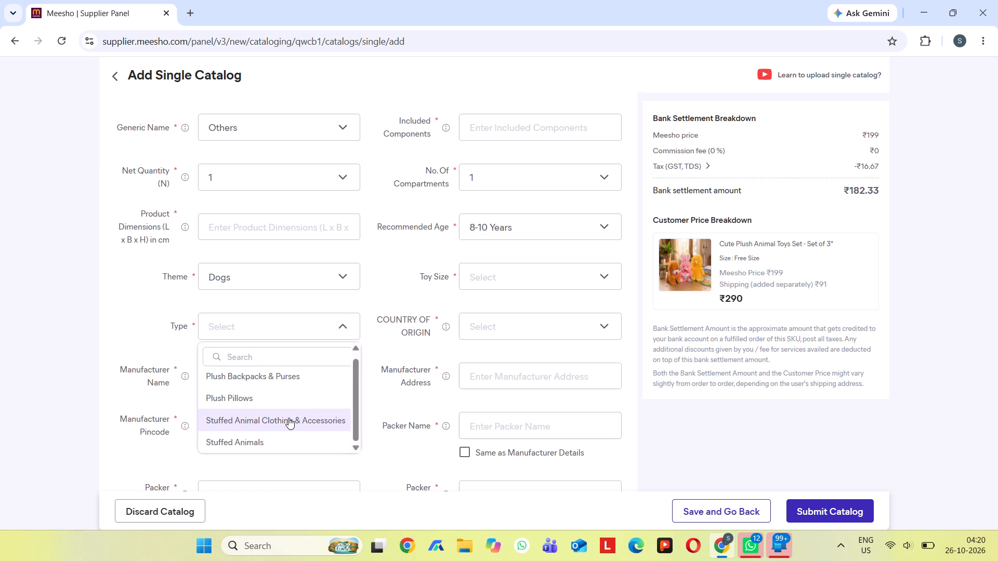
scroll(288, 418, down, 1)
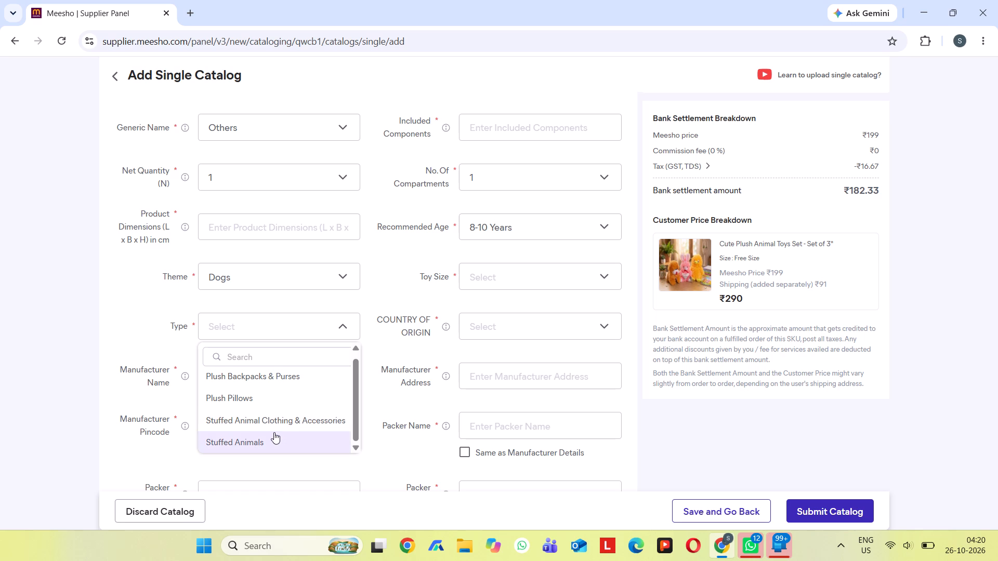
click(284, 423)
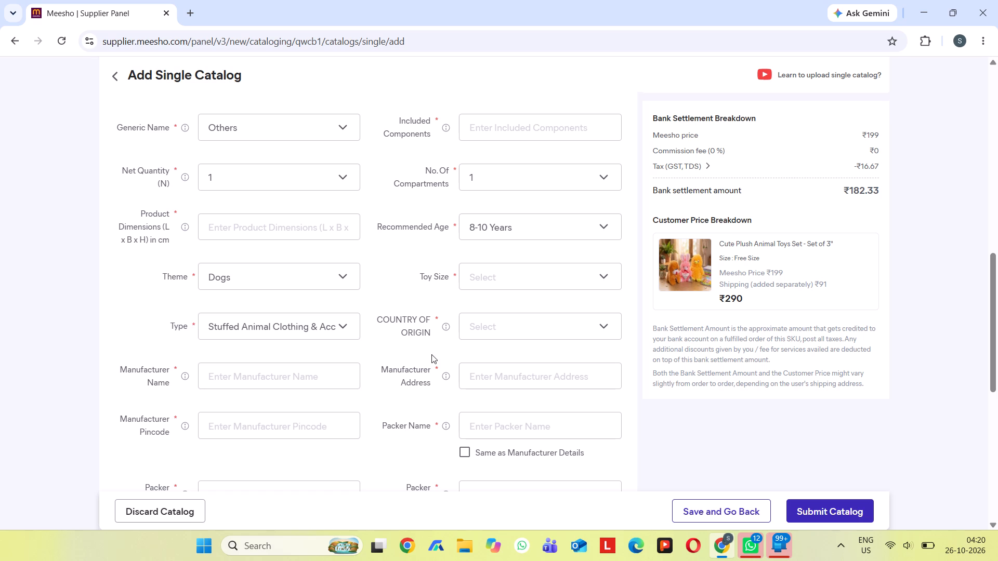
Set the product's Country of Origin to India.
click(535, 318)
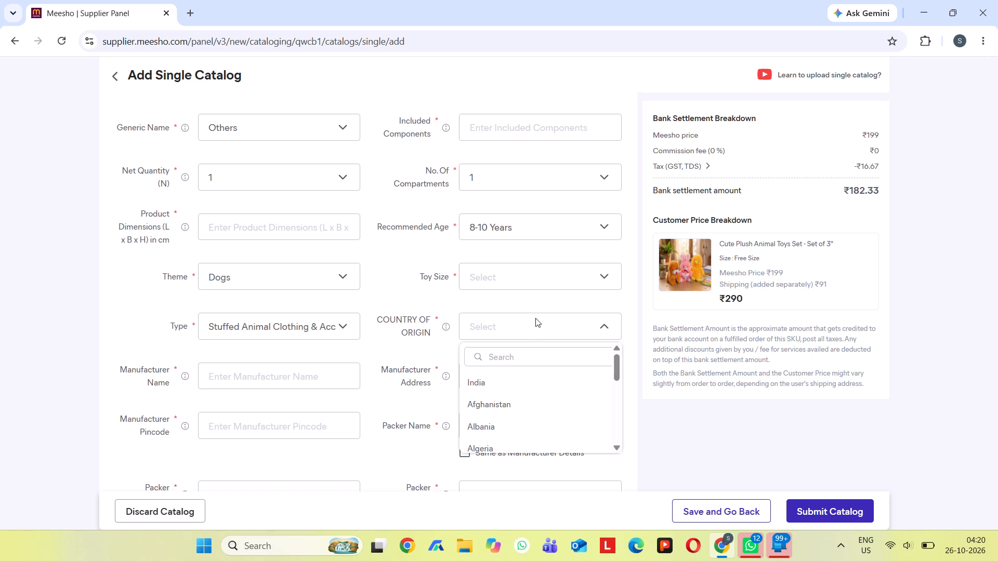
click(488, 381)
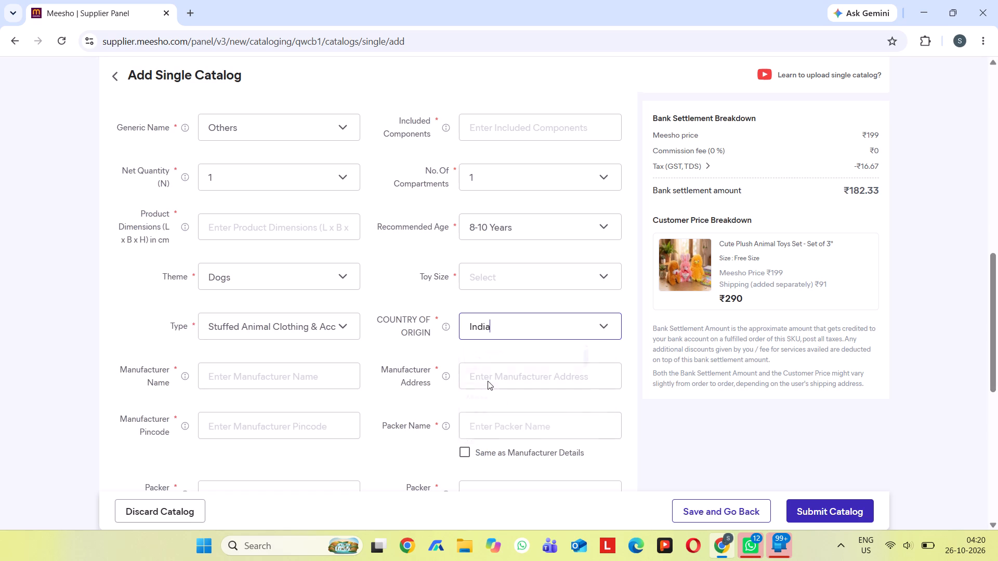
Fill in the Manufacturer Name as ramcharan enterprises.
click(259, 380)
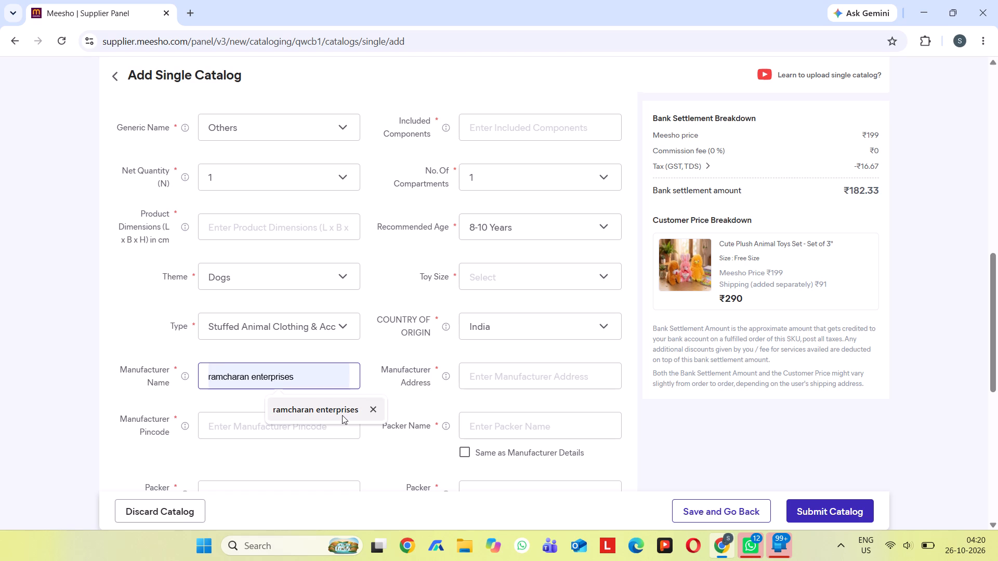
click(340, 416)
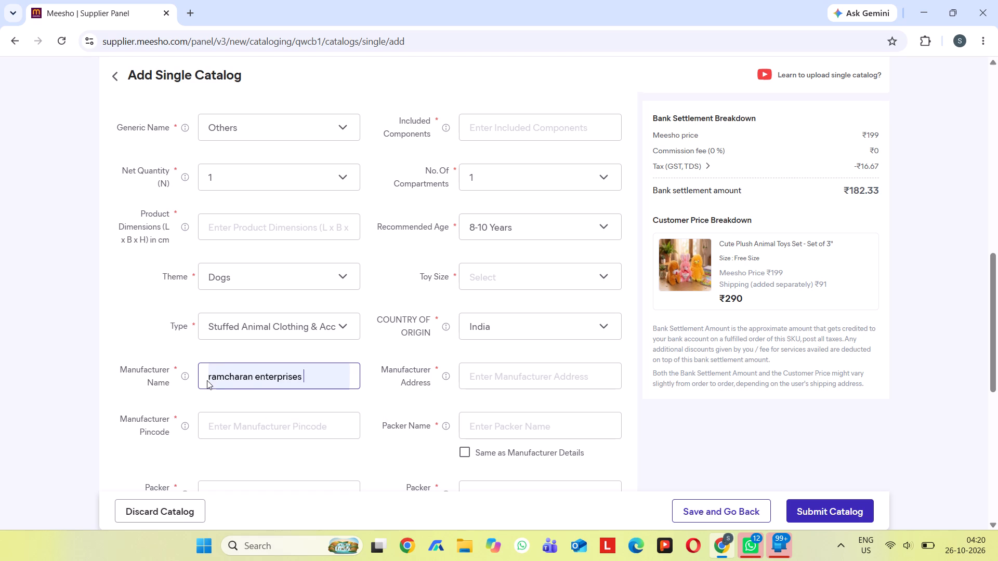
click(207, 370)
Fill in the manufacturer's address and pincode from the saved address entry.
click(489, 367)
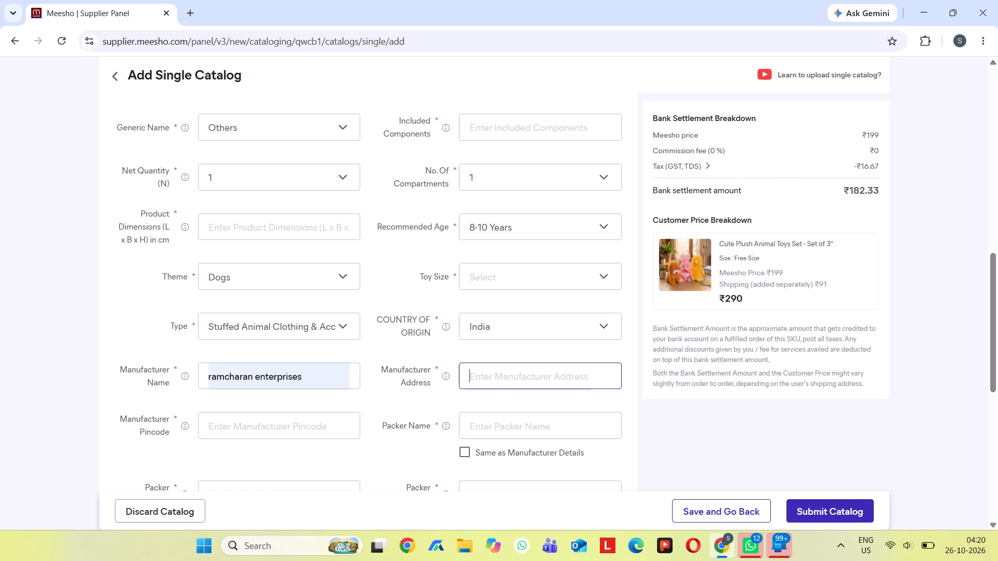
double_click(489, 367)
click(476, 378)
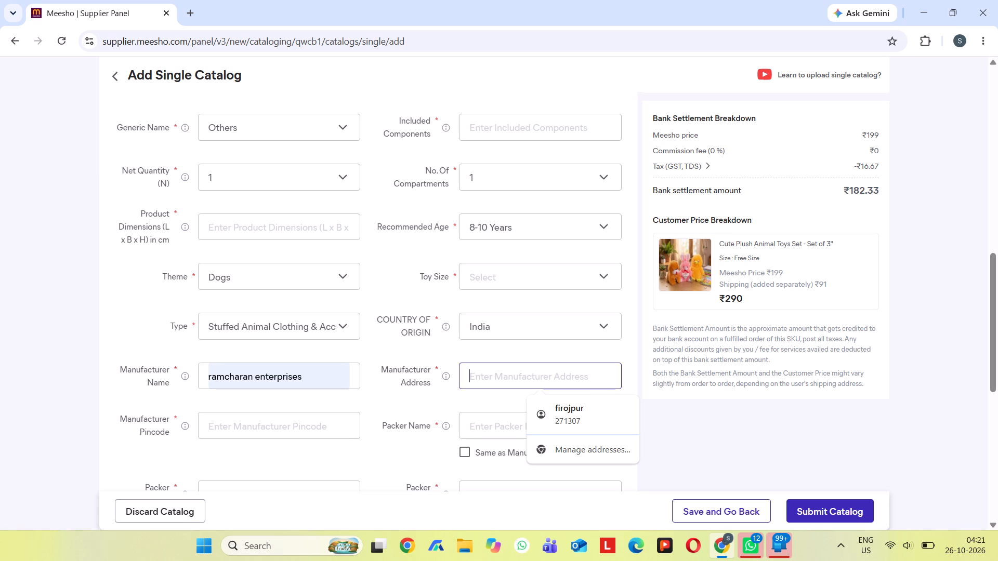
click(585, 412)
Enter the packer's own name in Packer Name, without copying the manufacturer details.
scroll(478, 396, down, 1)
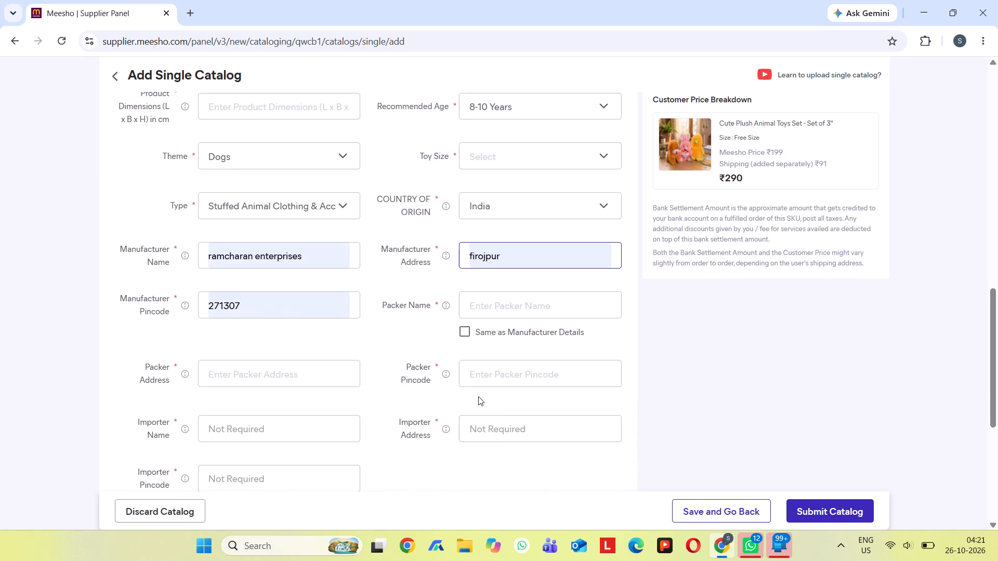
scroll(478, 396, down, 1)
click(493, 305)
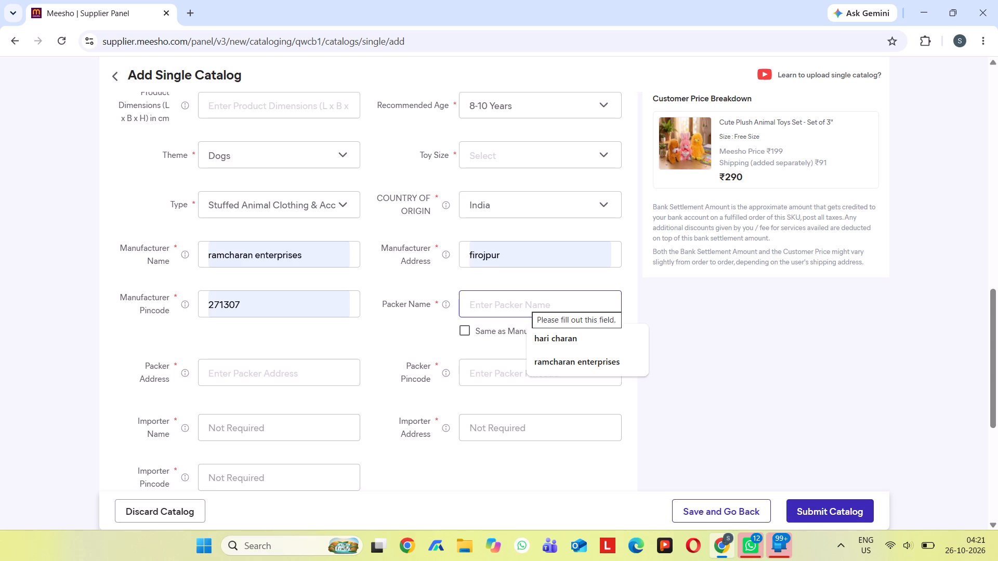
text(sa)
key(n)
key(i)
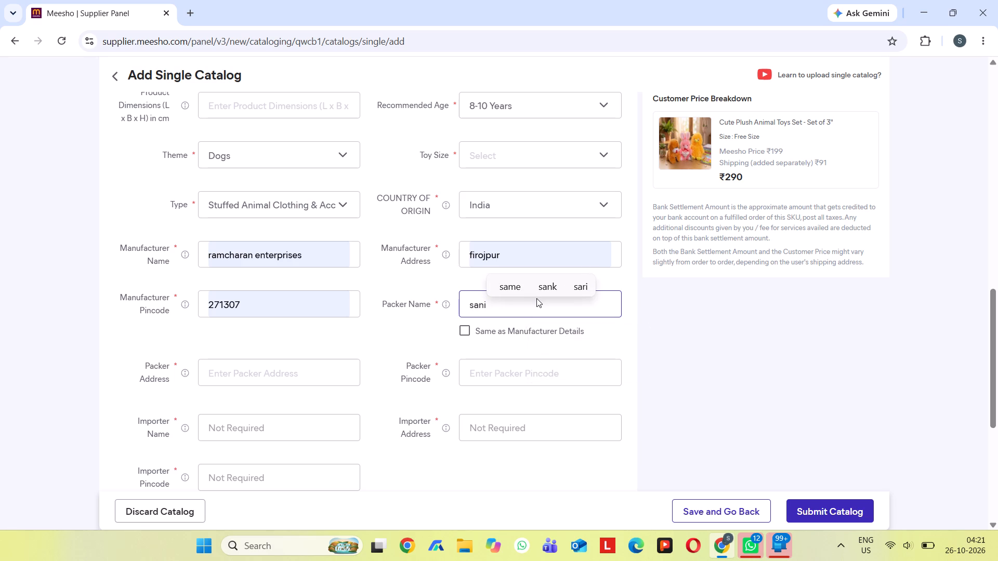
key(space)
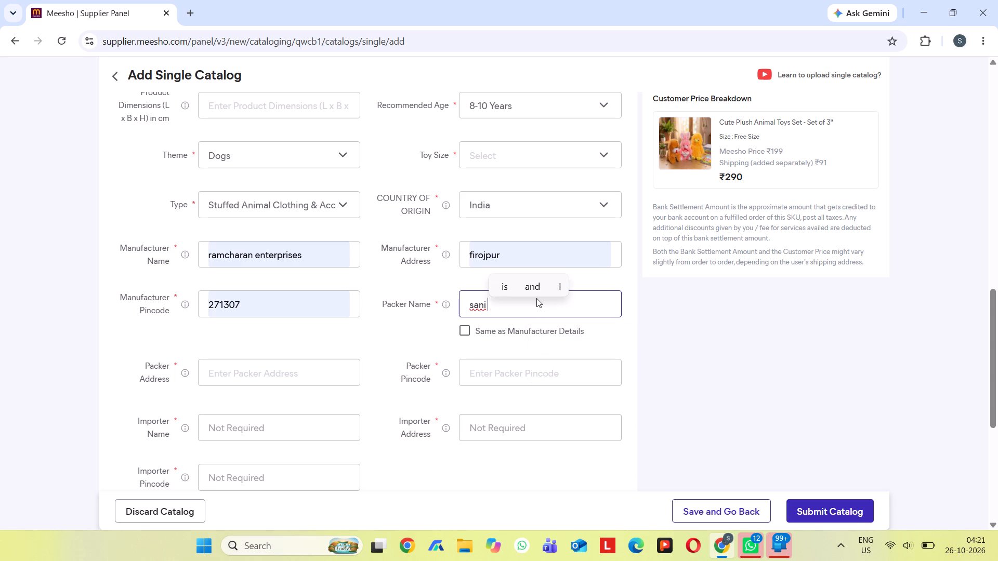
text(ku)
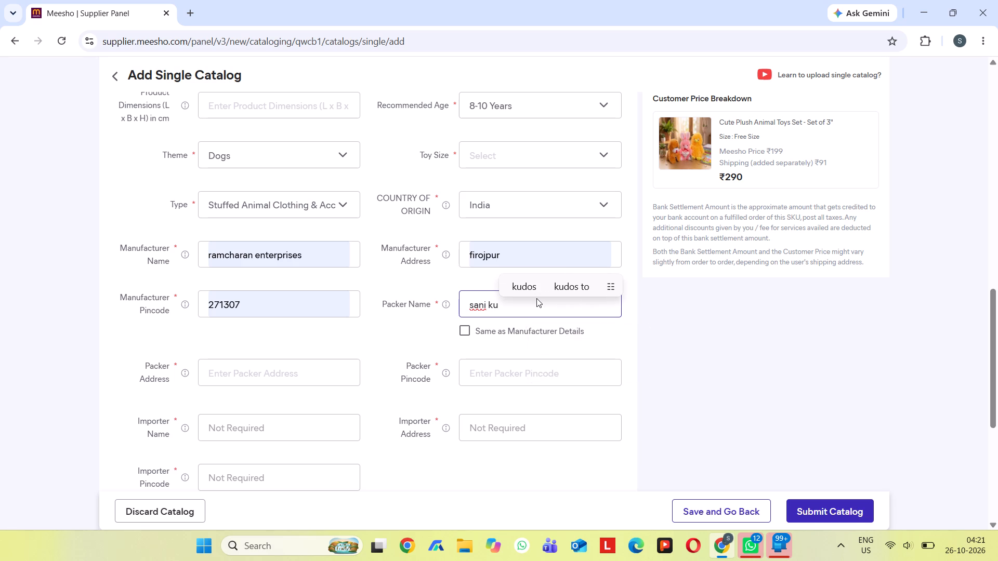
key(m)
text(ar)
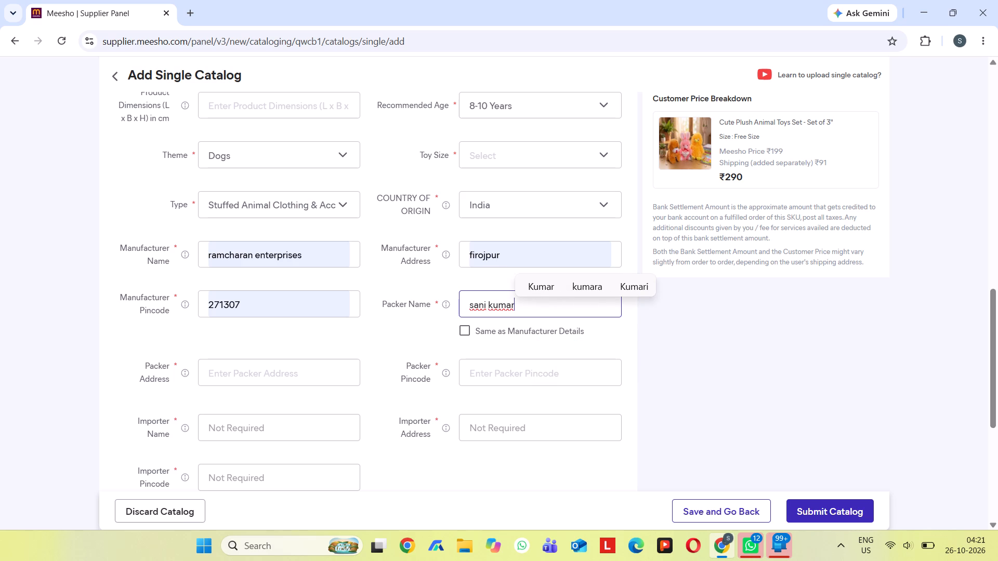
Fill in the packer's address and pincode from the saved address entry.
click(266, 373)
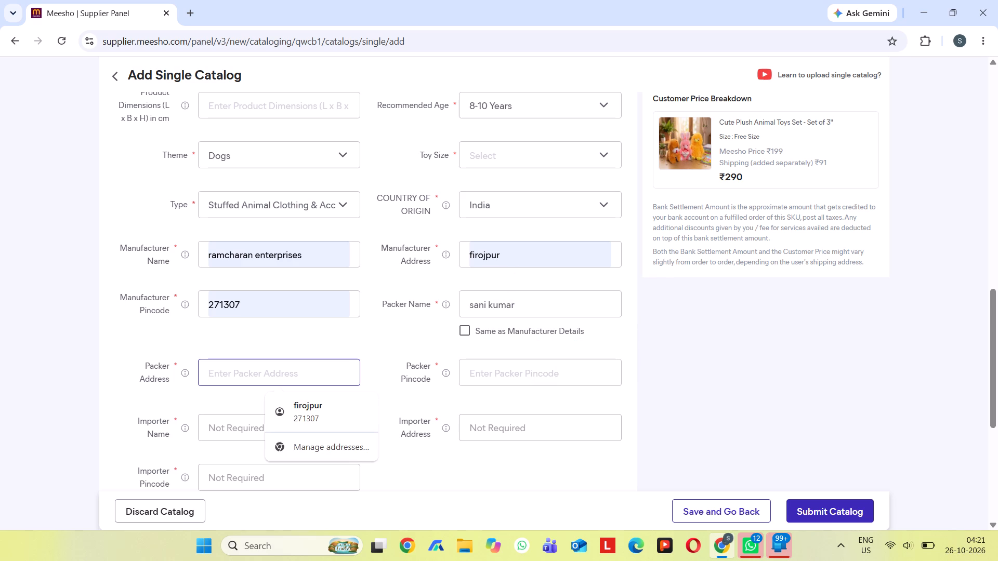
click(296, 415)
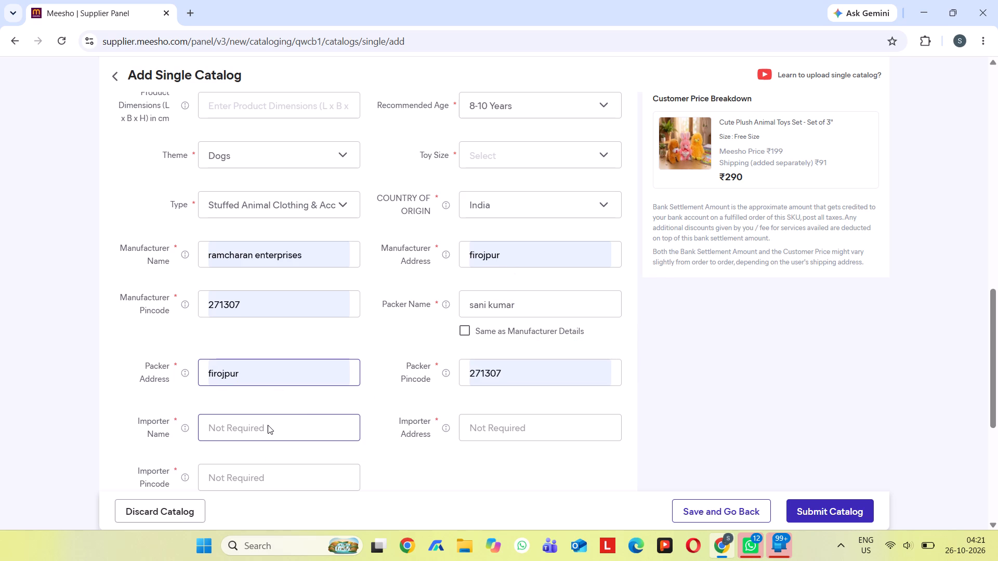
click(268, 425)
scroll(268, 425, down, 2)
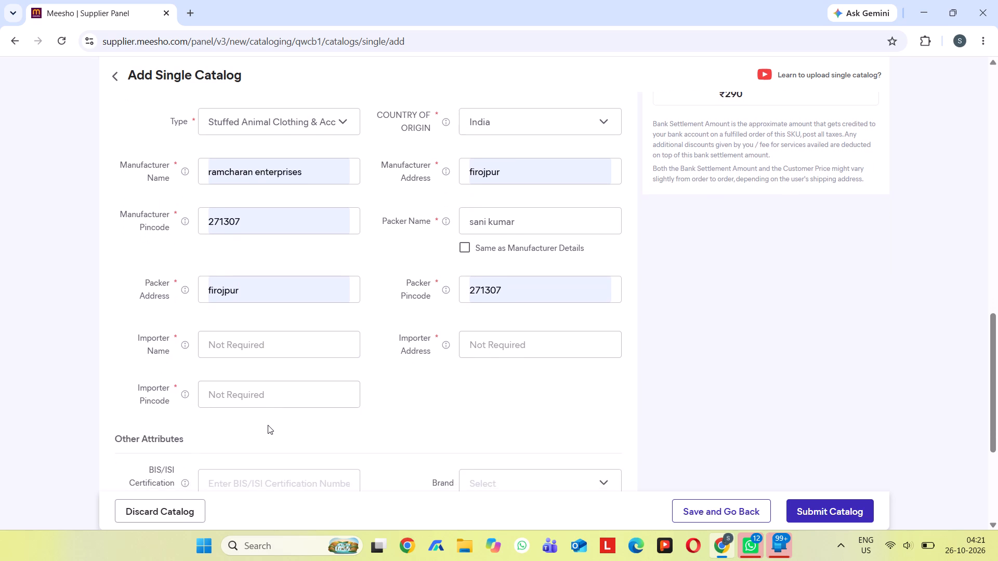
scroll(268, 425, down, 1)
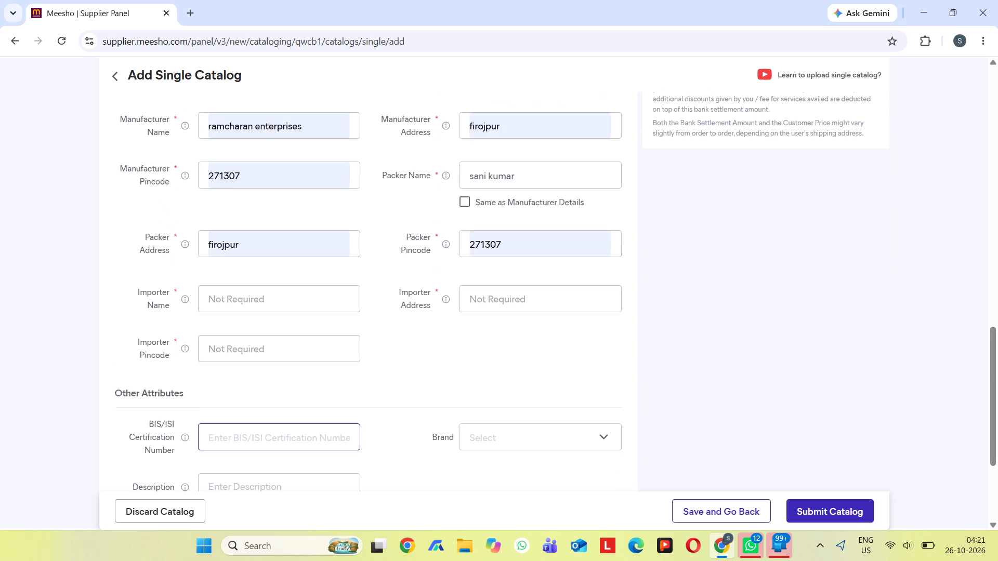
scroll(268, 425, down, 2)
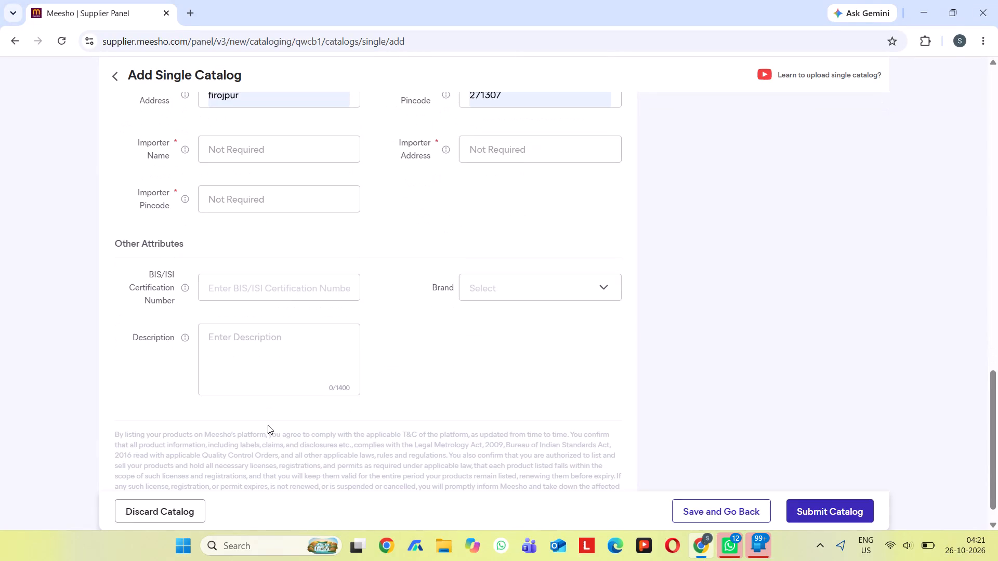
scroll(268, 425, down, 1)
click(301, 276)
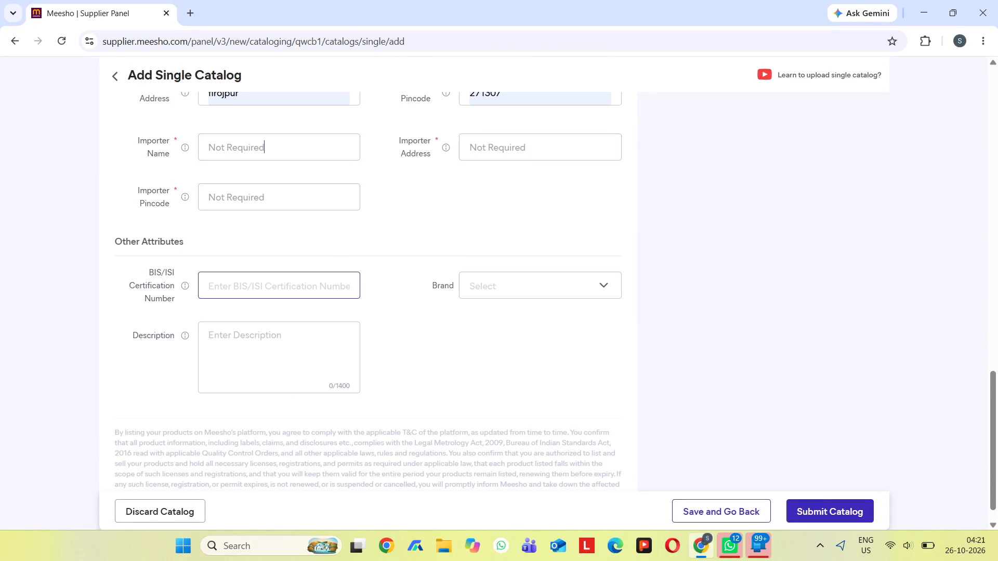
Browse the available options in the Brand list under Other Attributes.
click(508, 297)
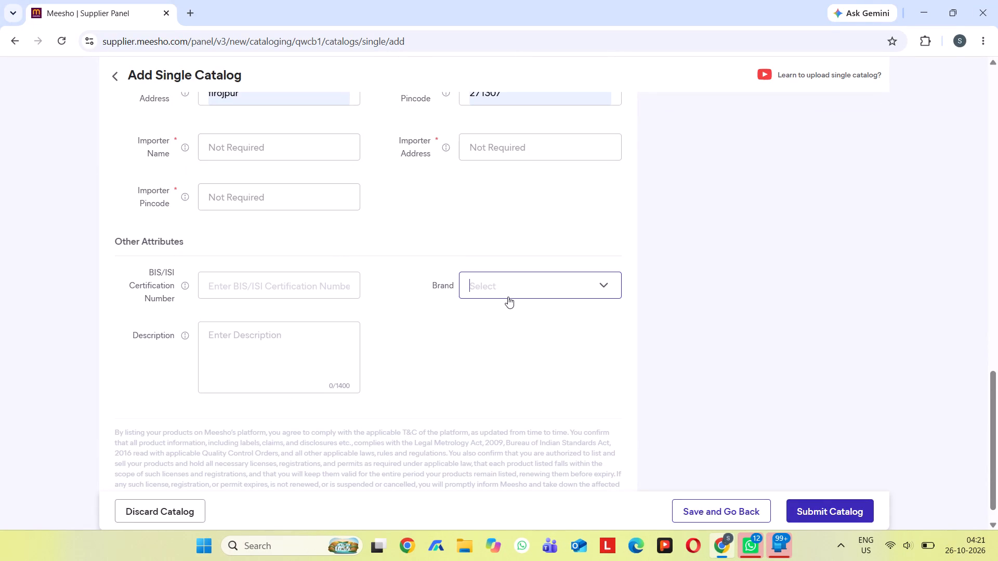
scroll(495, 365, down, 2)
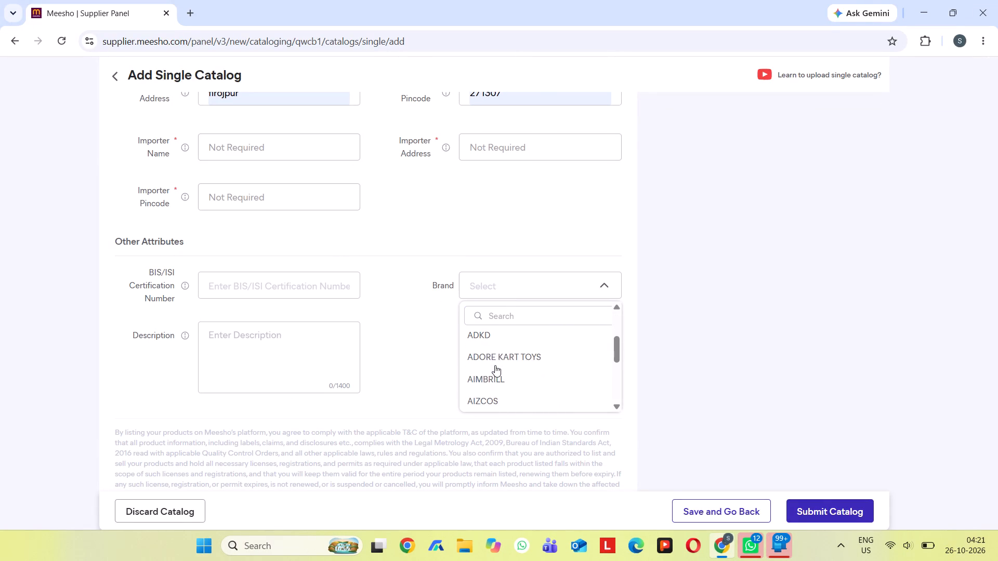
scroll(495, 365, down, 9)
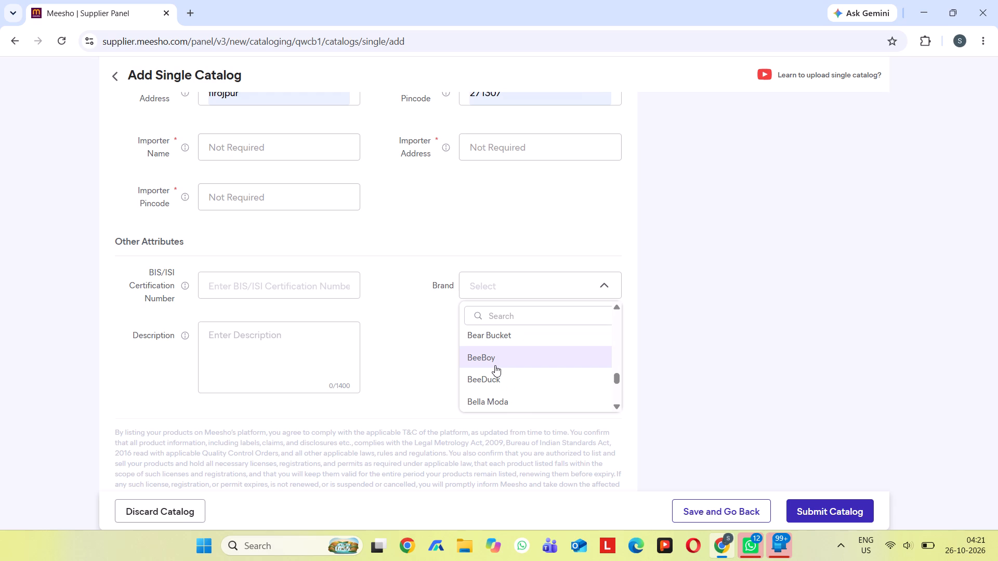
scroll(495, 365, down, 1)
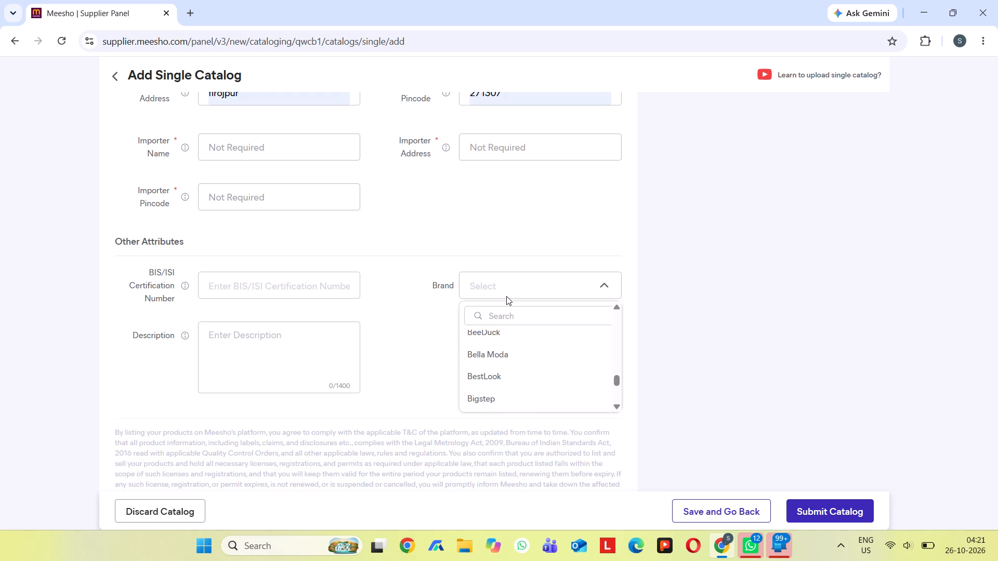
scroll(506, 296, down, 1)
scroll(509, 362, up, 1)
scroll(509, 362, down, 1)
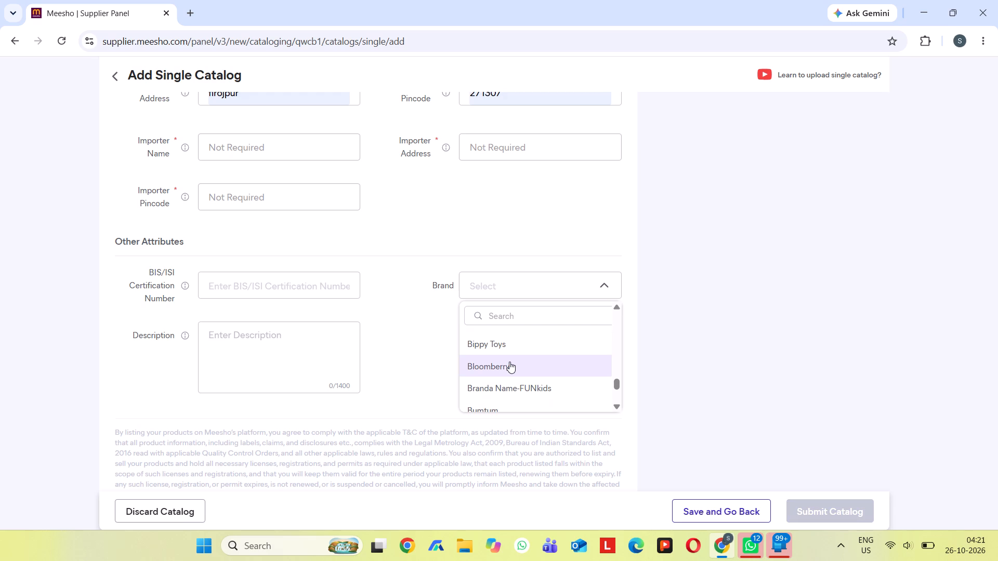
scroll(509, 362, down, 1)
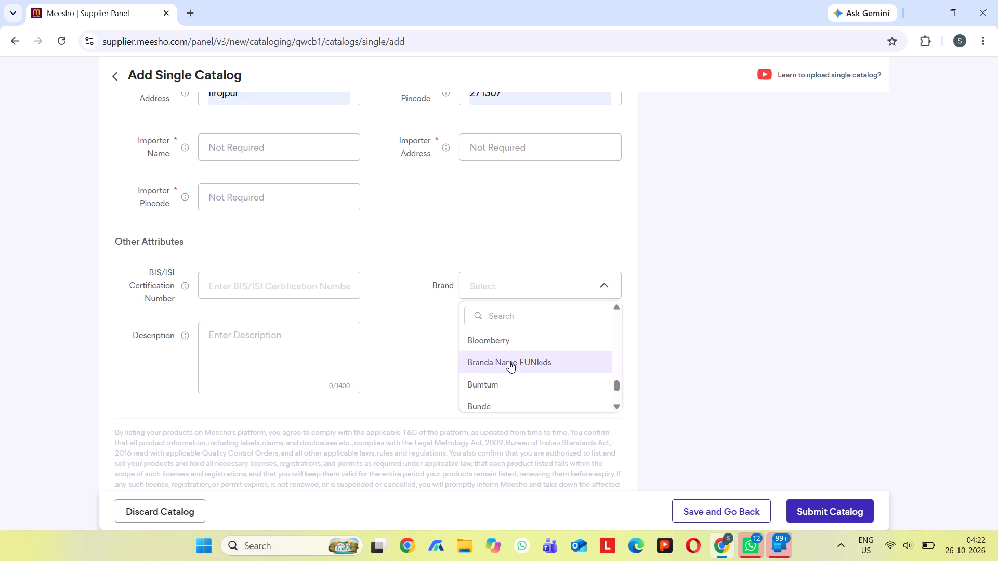
scroll(509, 362, down, 1)
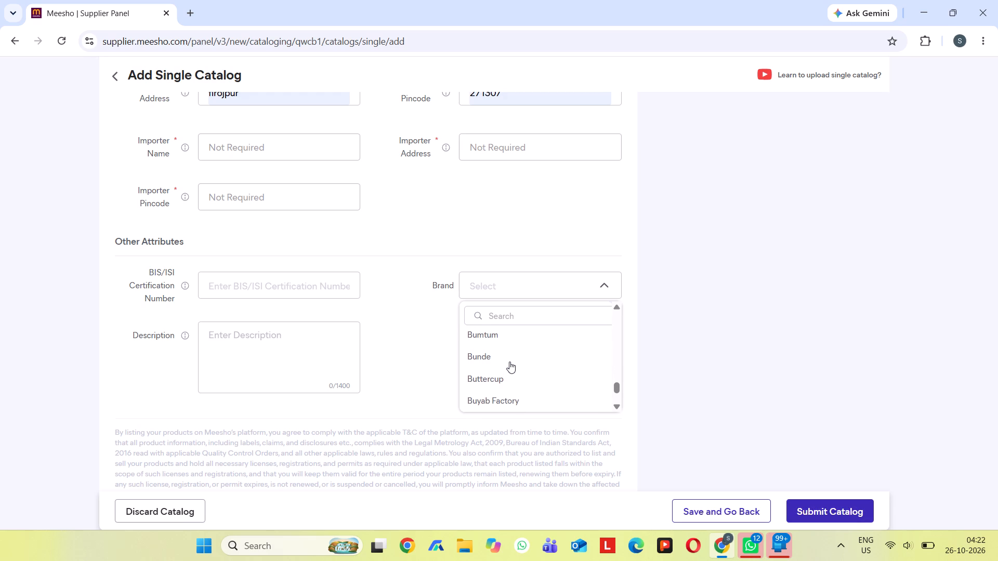
scroll(509, 362, down, 1)
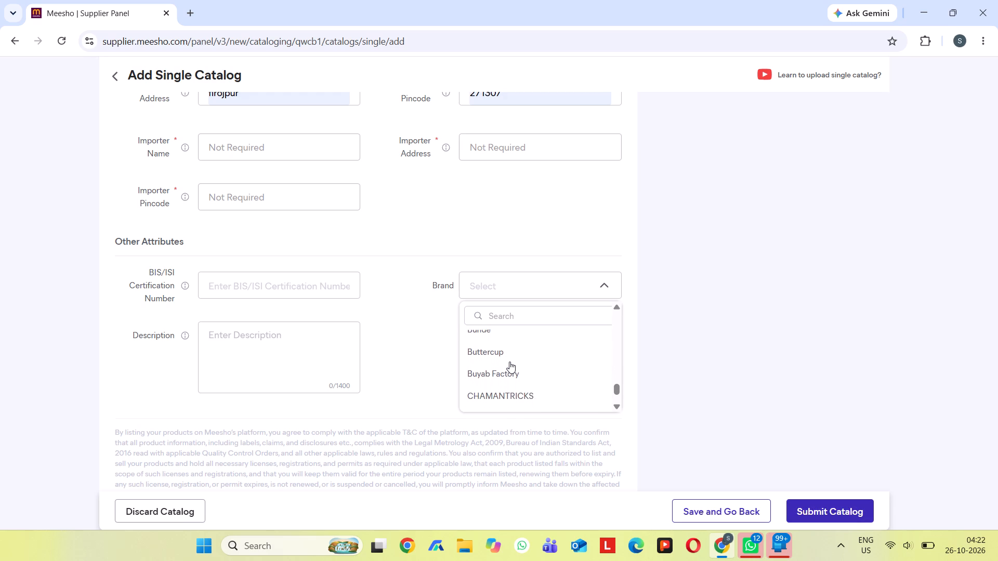
scroll(509, 362, down, 3)
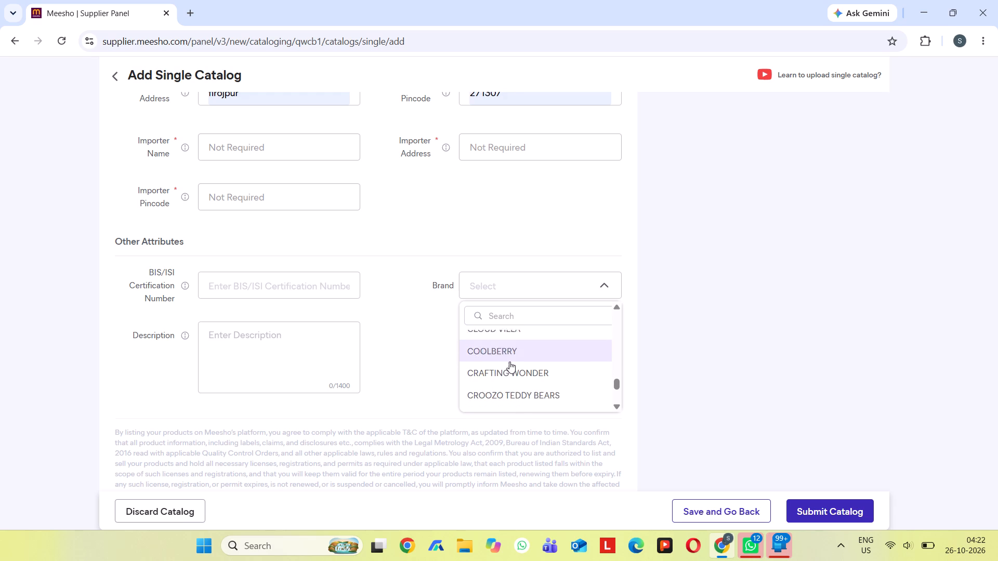
scroll(509, 362, down, 4)
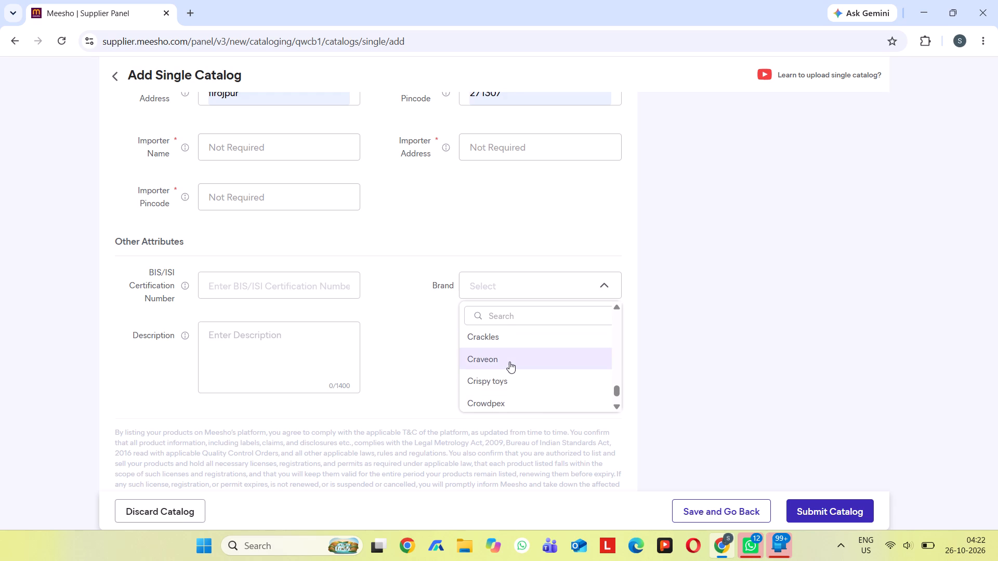
scroll(509, 362, down, 3)
scroll(509, 362, up, 1)
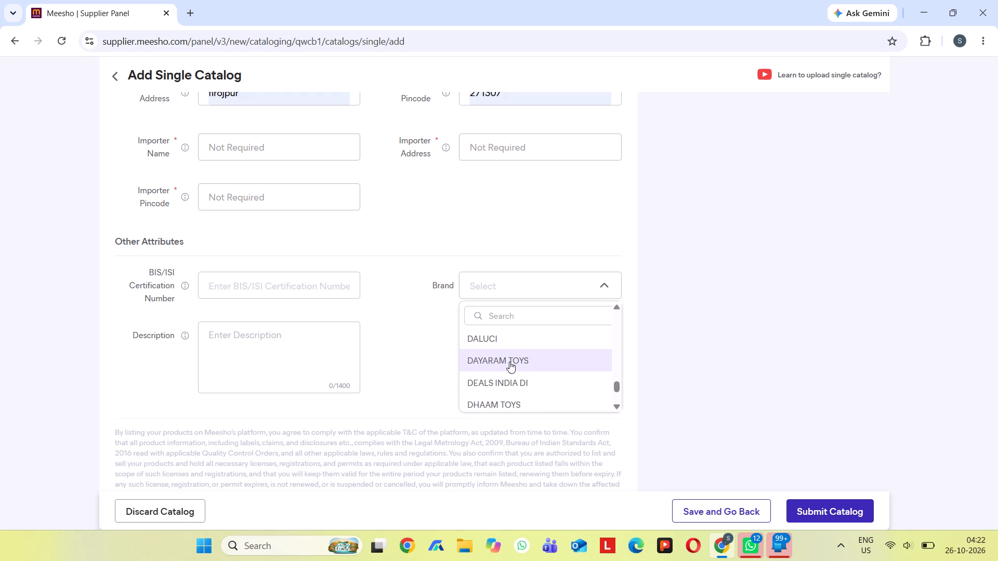
scroll(509, 362, up, 1)
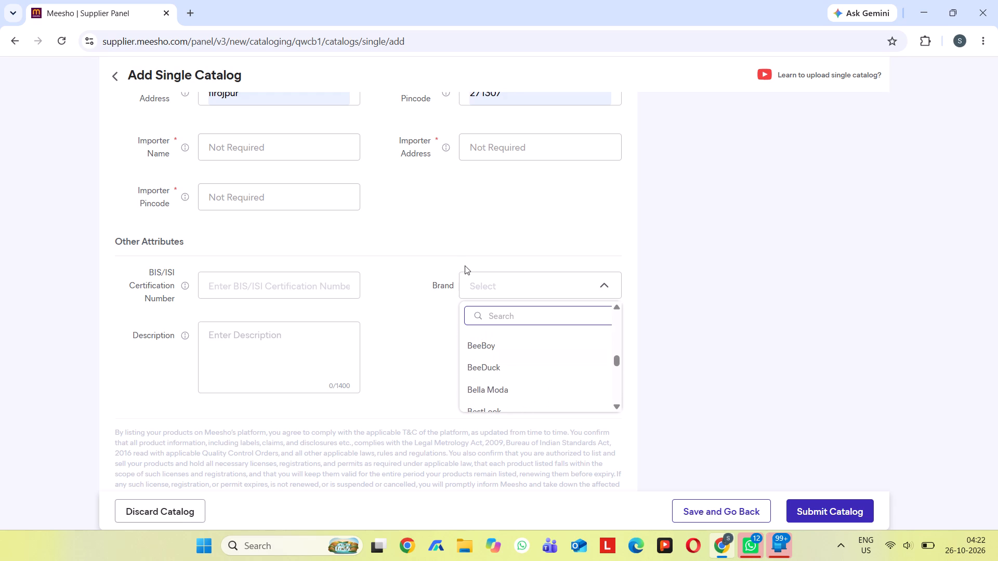
Search the brand list for "to" and set the Brand to A.K. Soft Toys.
click(478, 282)
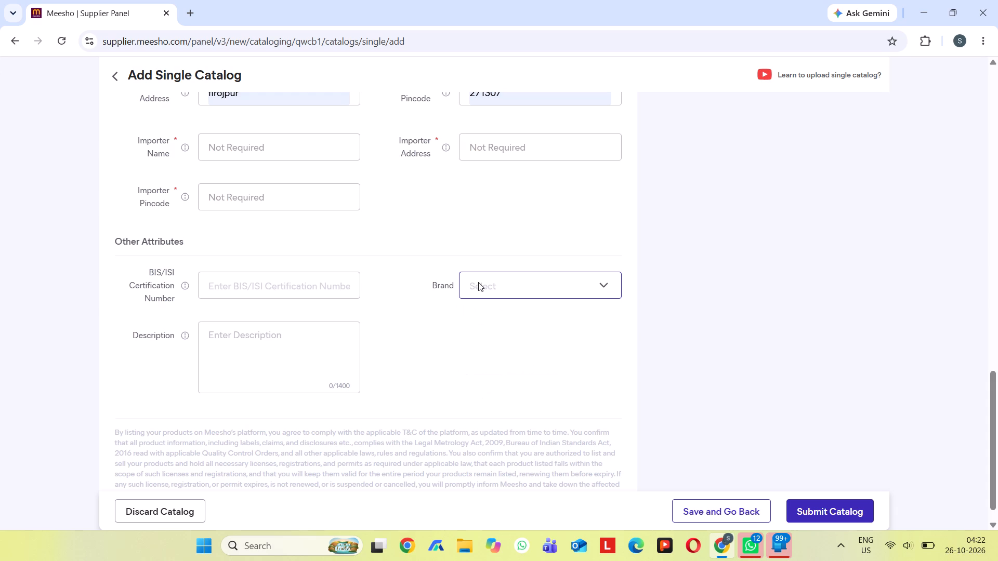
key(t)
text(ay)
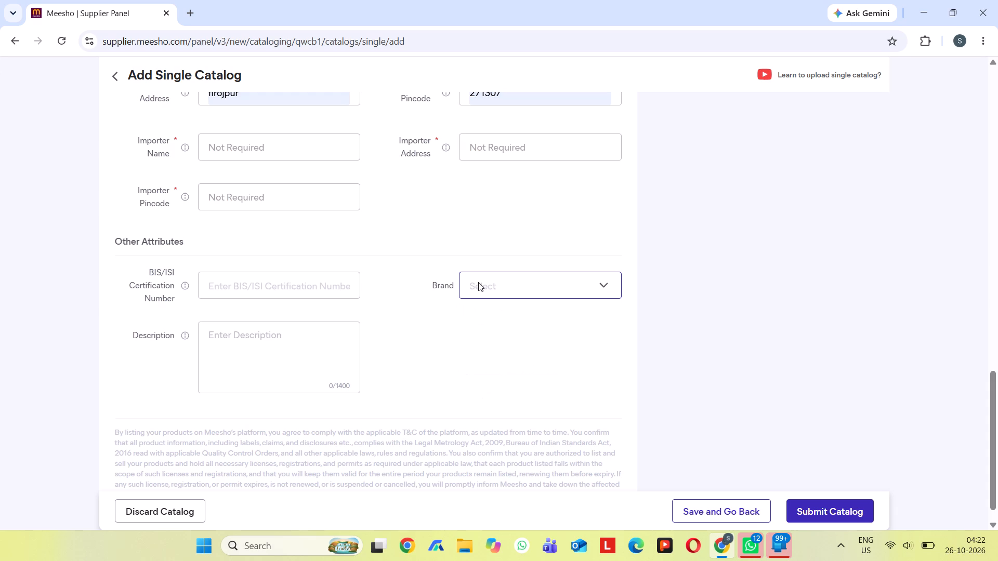
click(478, 282)
click(478, 282)
click(483, 277)
click(500, 322)
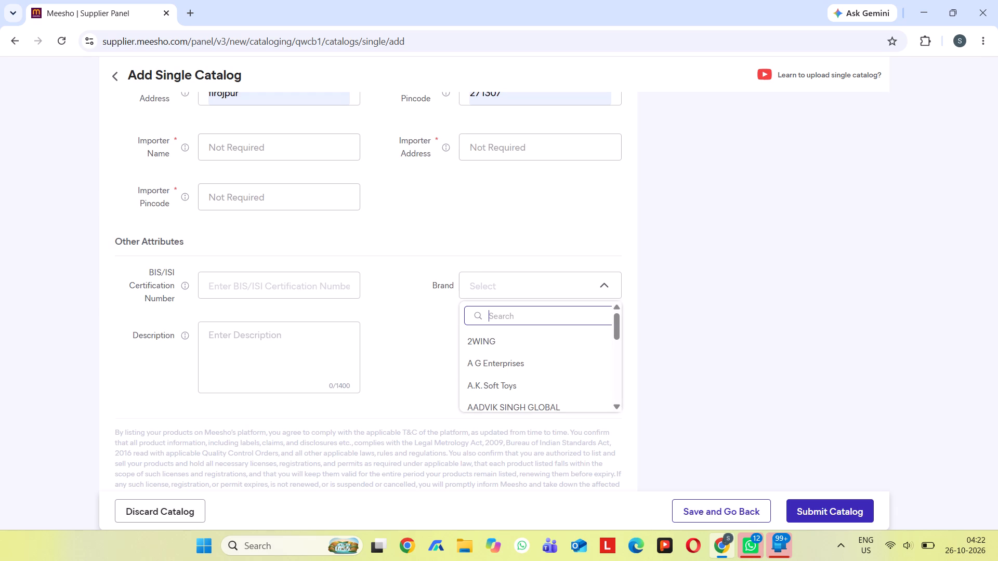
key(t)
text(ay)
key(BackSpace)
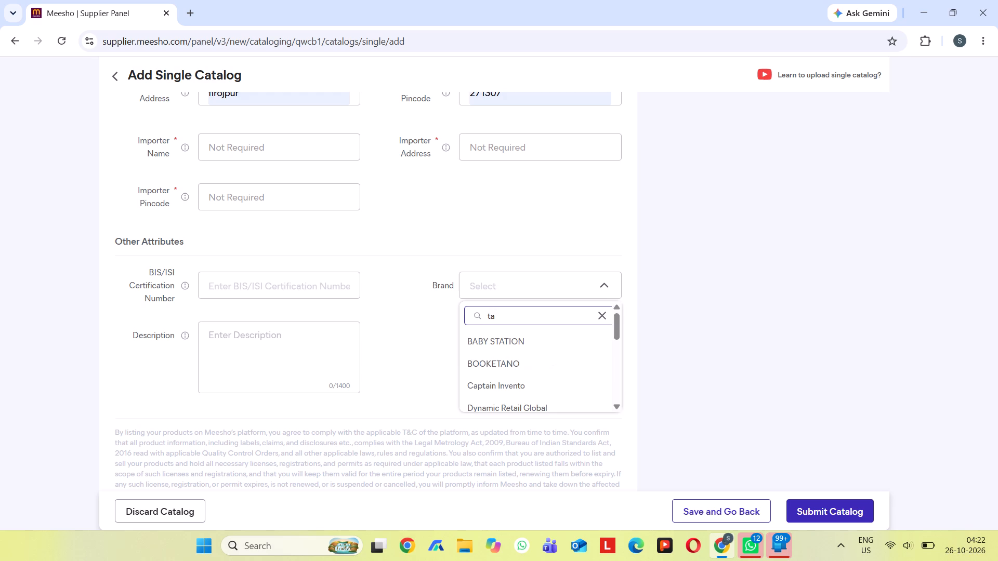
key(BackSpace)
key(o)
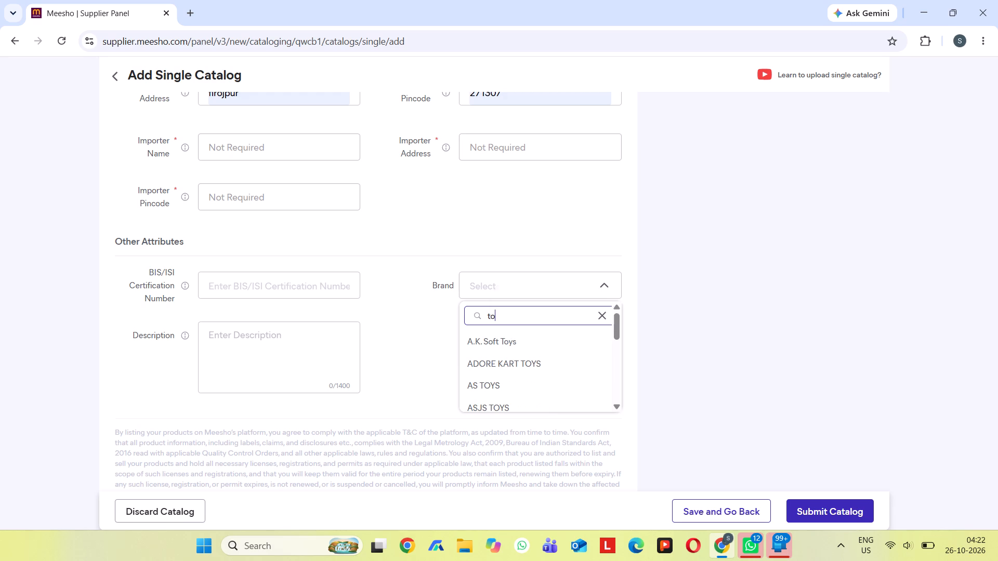
click(502, 337)
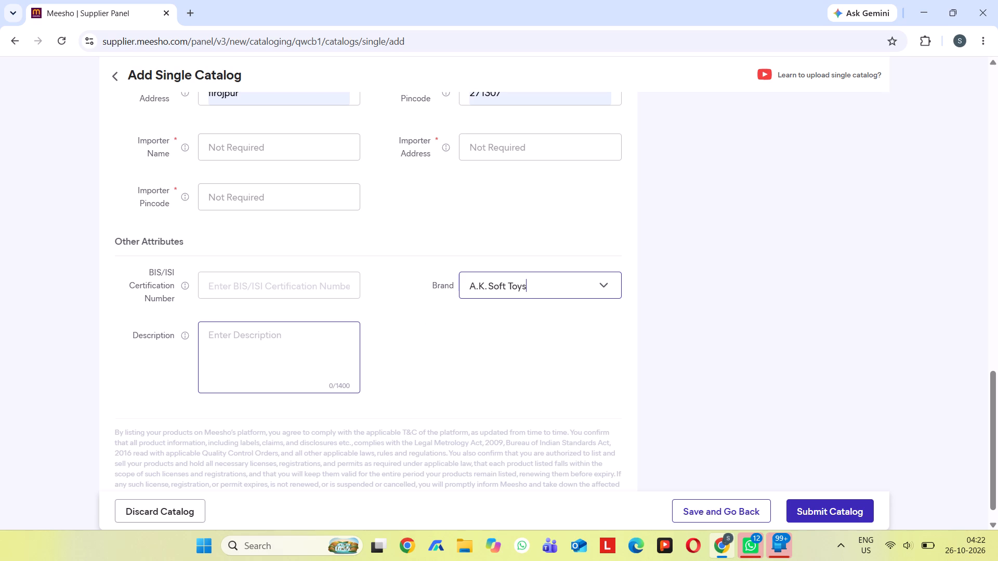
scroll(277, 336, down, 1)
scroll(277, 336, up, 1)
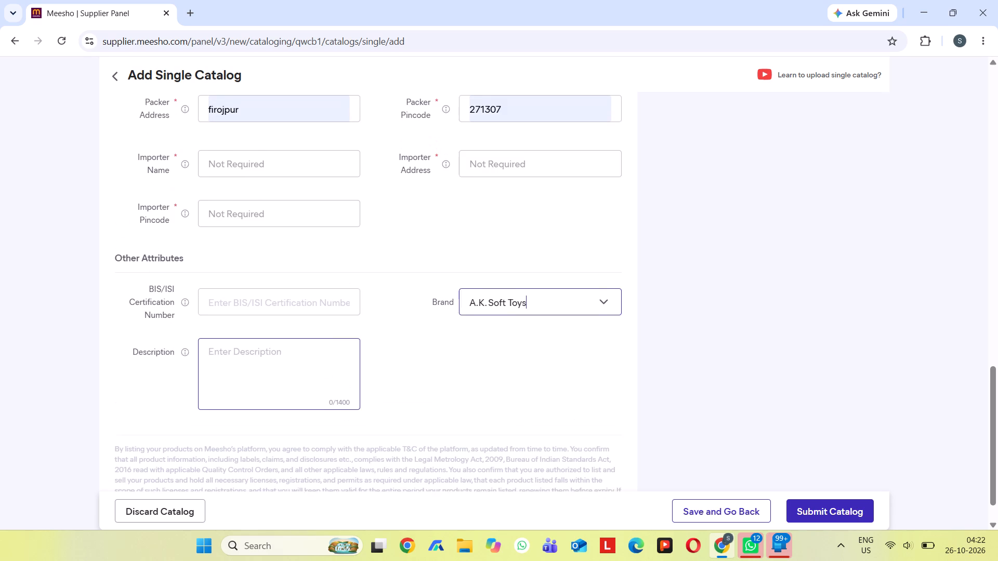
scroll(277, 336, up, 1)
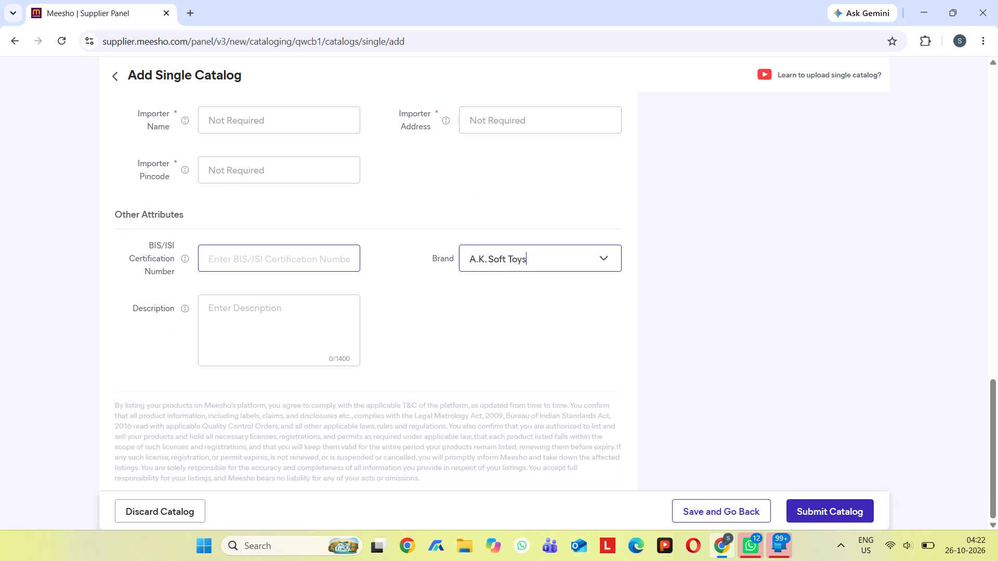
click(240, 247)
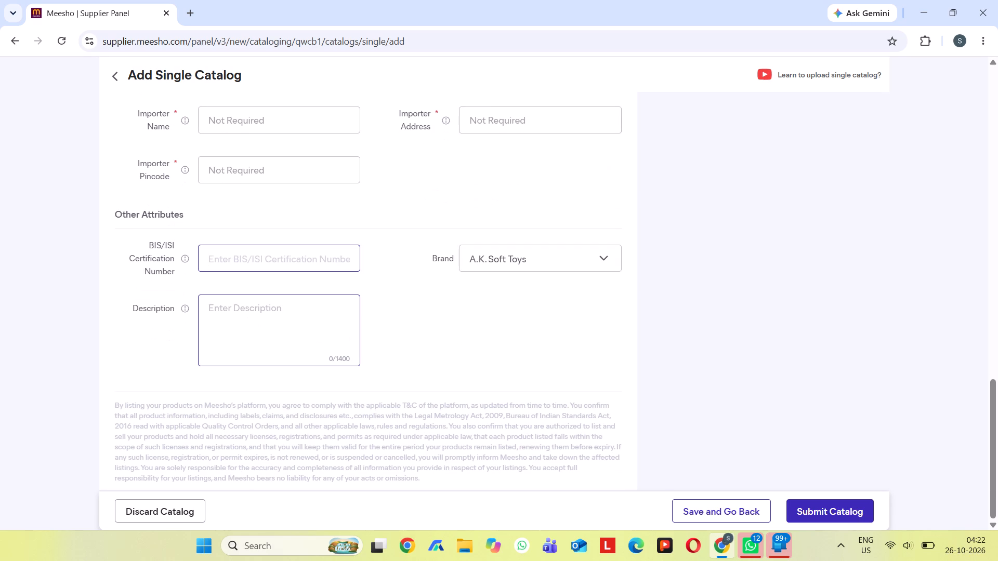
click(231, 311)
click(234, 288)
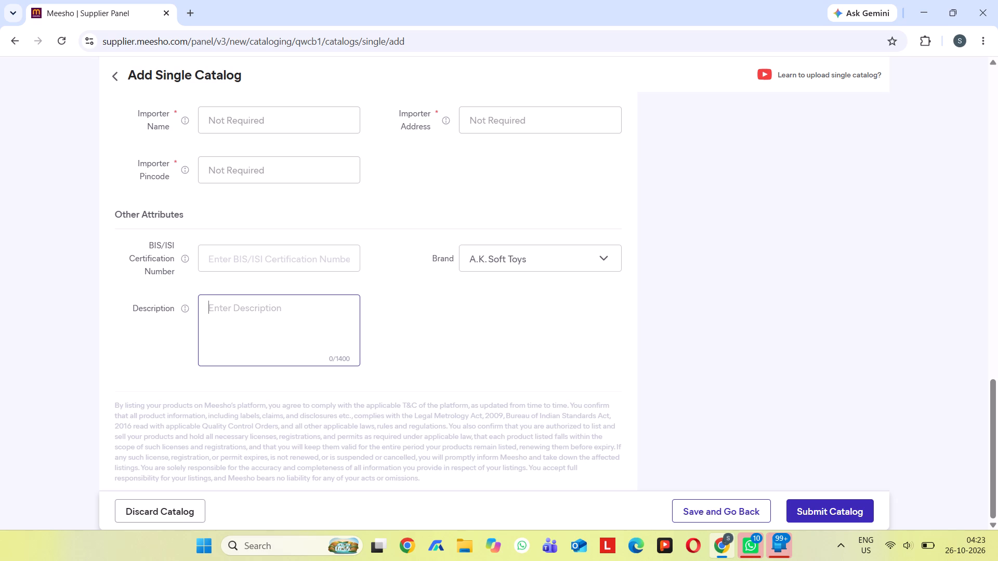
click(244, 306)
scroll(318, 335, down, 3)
Set the Toy Size in the product details to 10 to 14.9 Inches.
scroll(318, 335, up, 3)
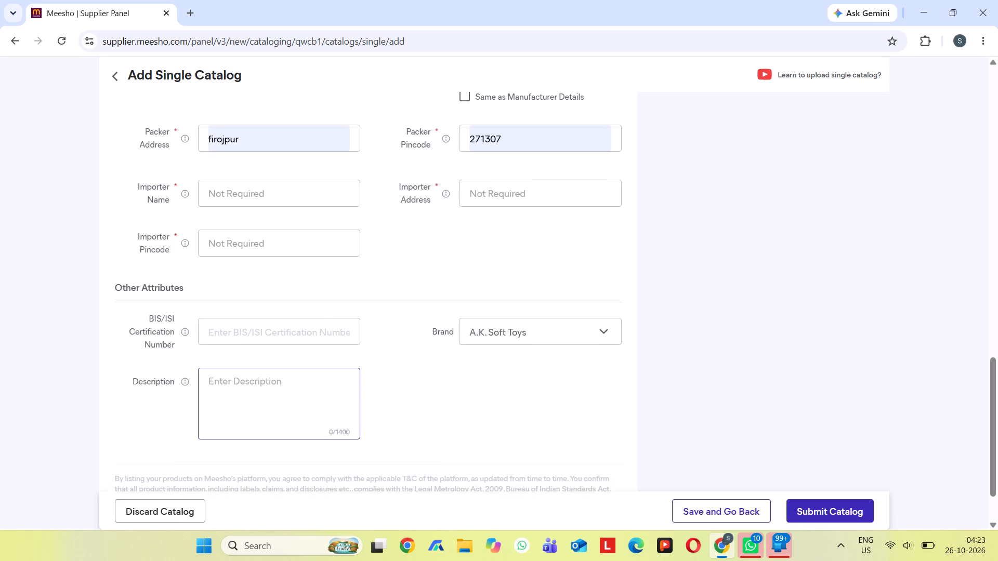
scroll(318, 335, up, 4)
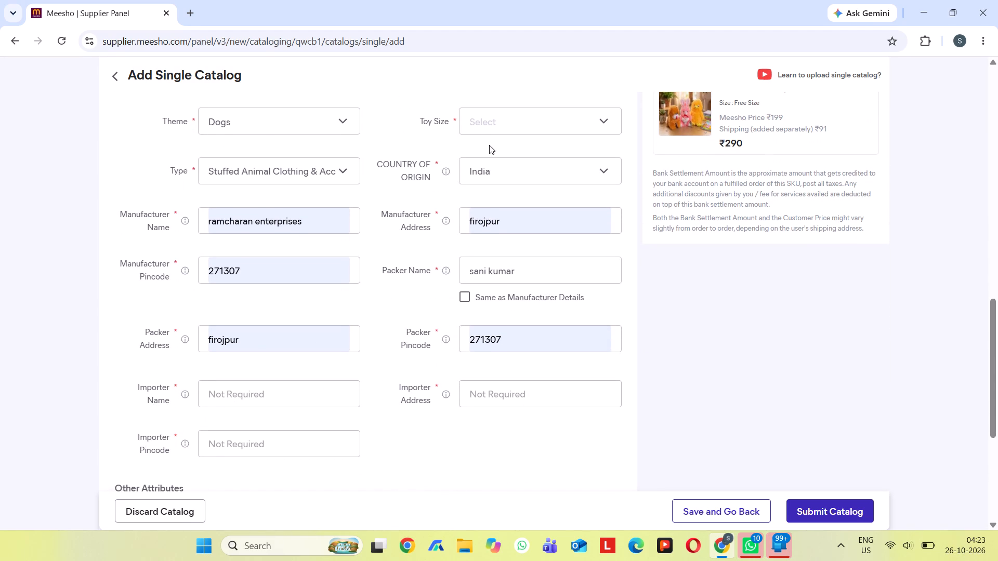
scroll(484, 127, up, 1)
click(494, 149)
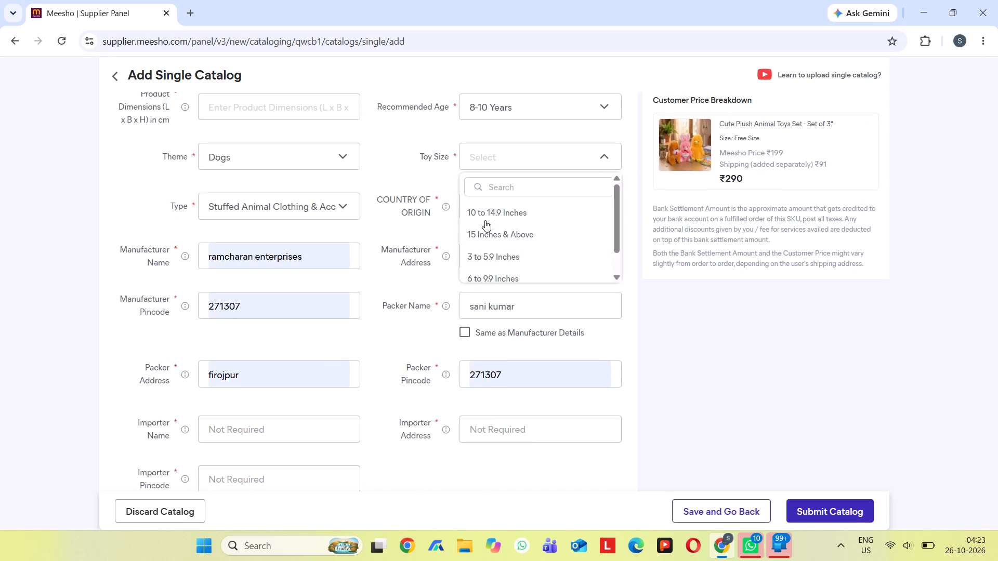
click(485, 210)
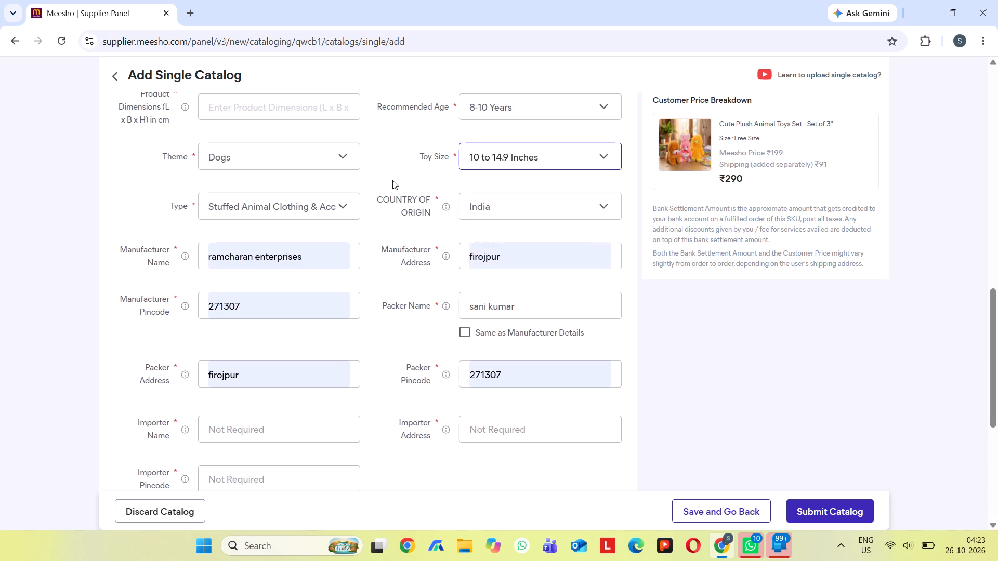
Enter cm in the Product Dimensions (L x B x H) field.
scroll(392, 180, up, 1)
click(313, 175)
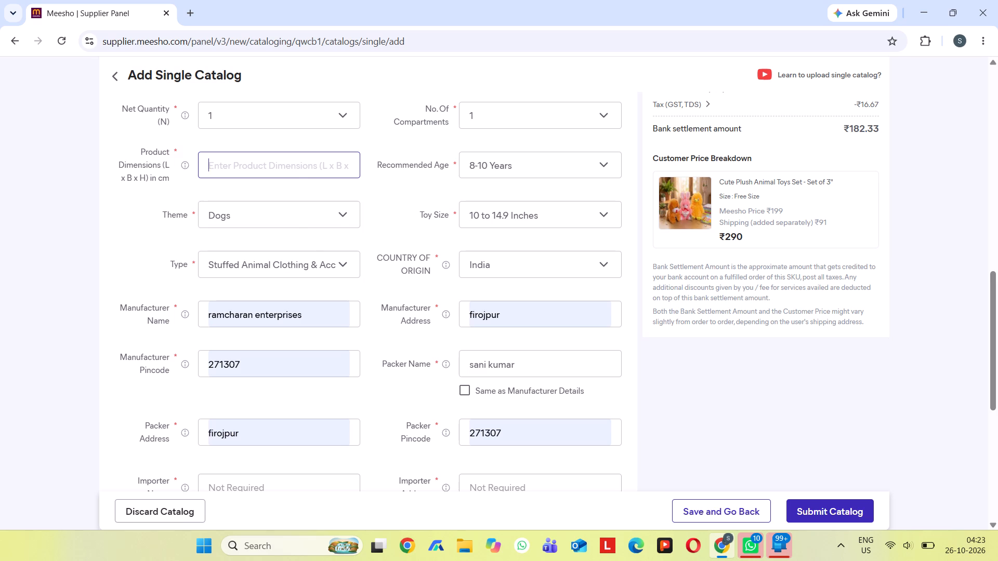
scroll(132, 424, down, 6)
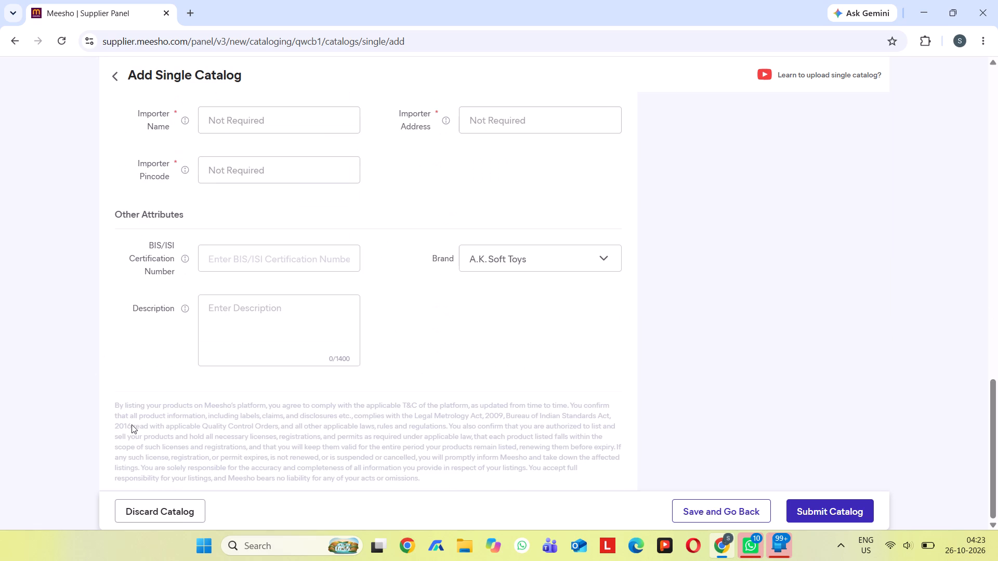
scroll(254, 356, up, 7)
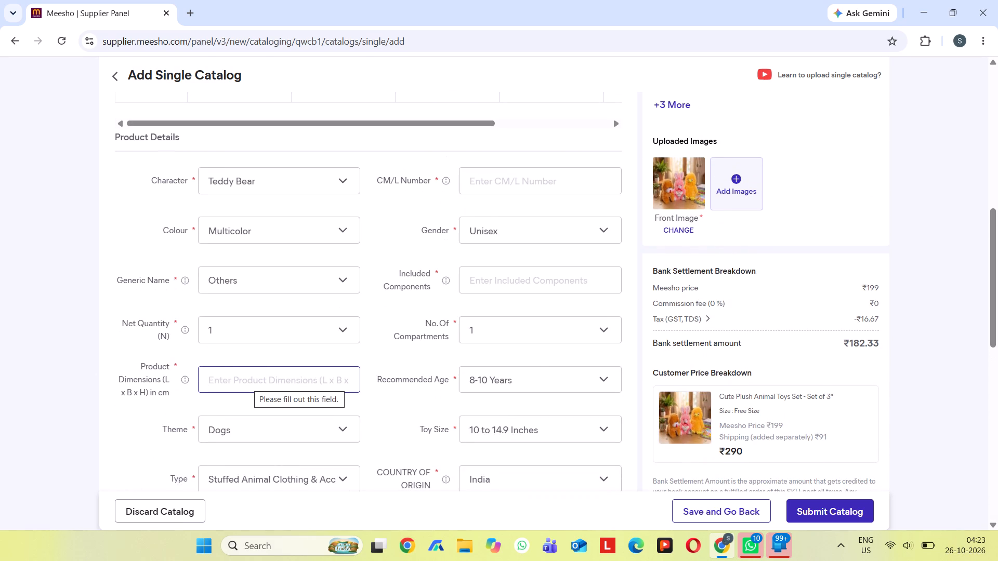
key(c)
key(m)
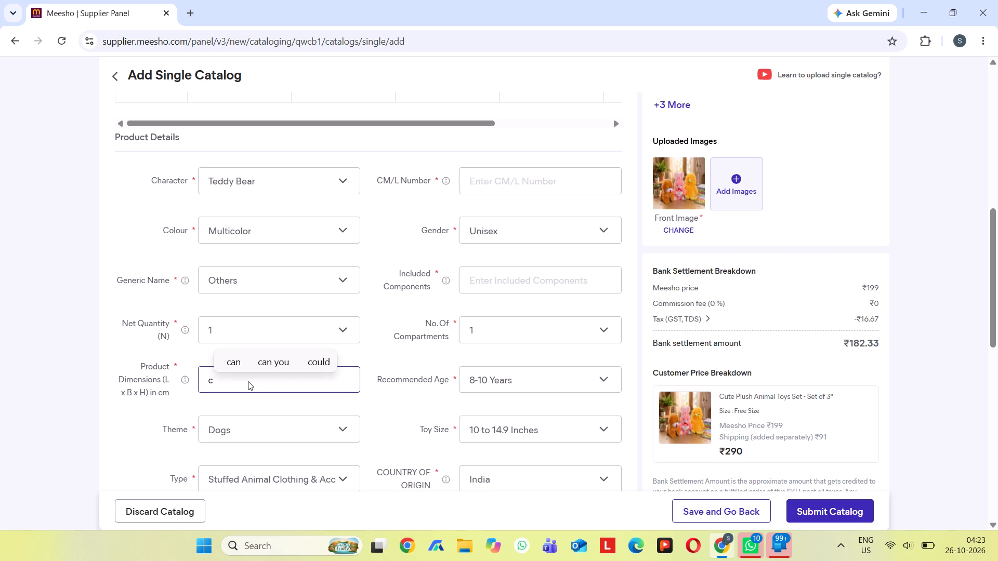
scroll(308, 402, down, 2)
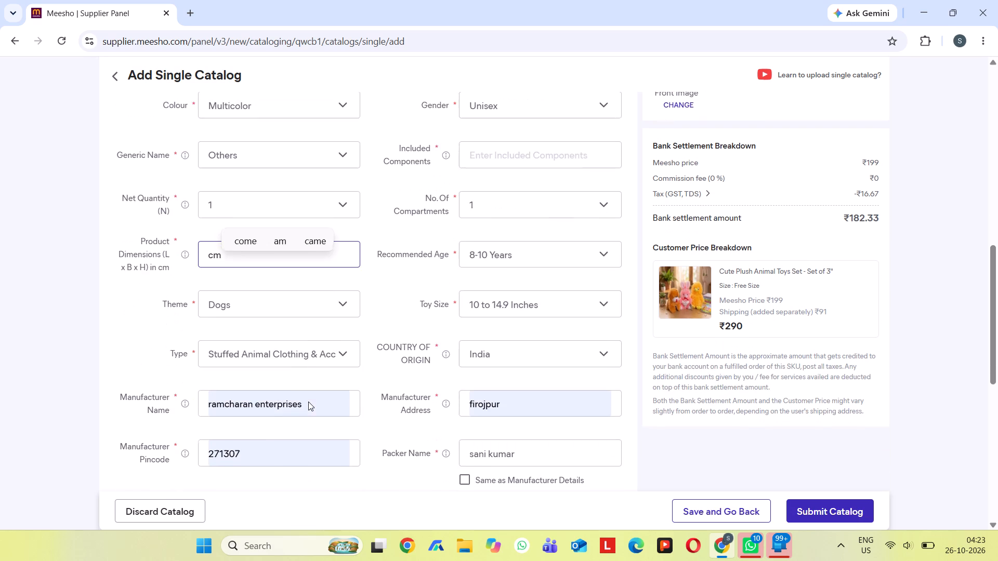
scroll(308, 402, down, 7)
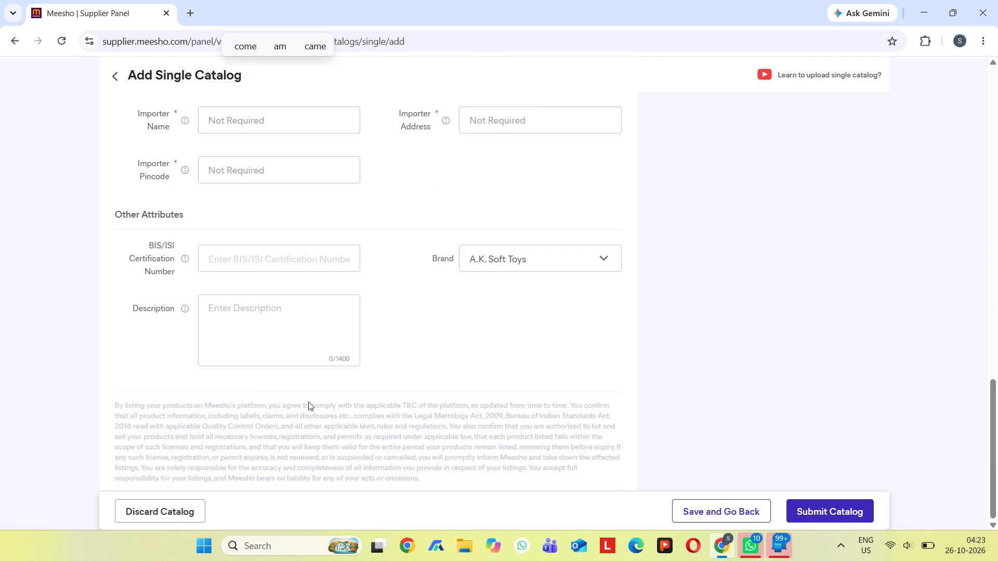
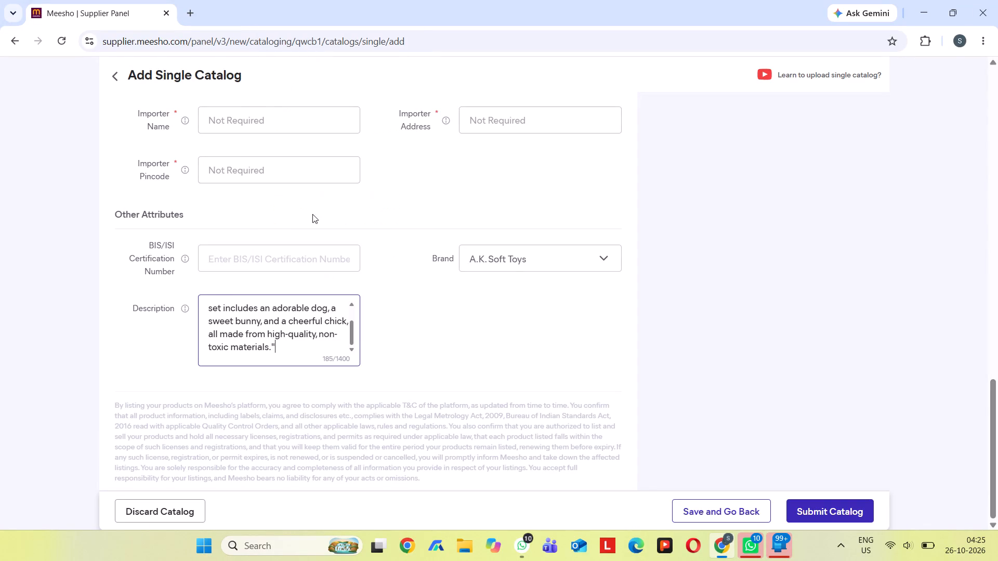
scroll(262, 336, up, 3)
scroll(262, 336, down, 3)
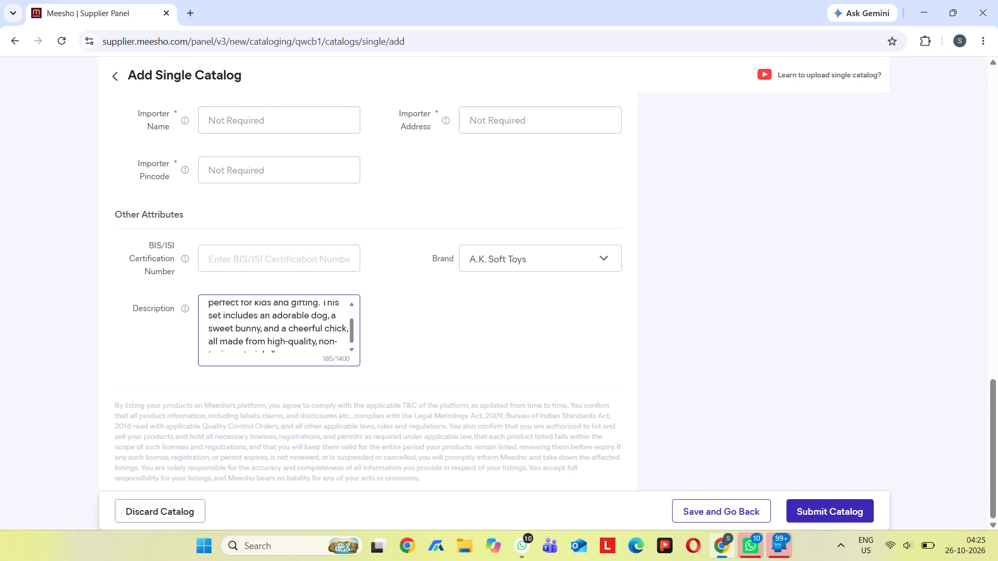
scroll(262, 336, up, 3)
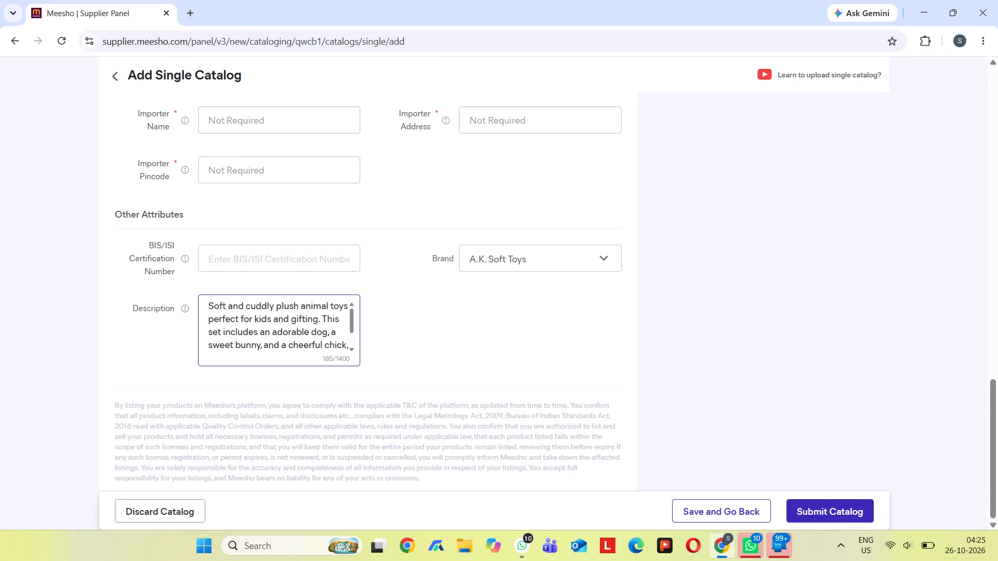
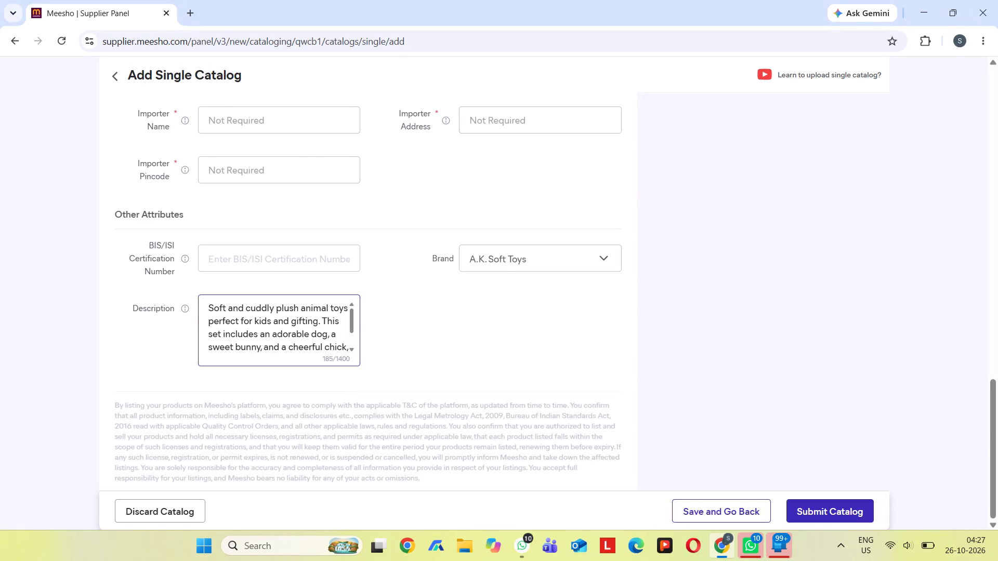
Review the filled-in Add Single Catalog form for Product 1, from its product and pricing section to its description.
scroll(430, 385, up, 6)
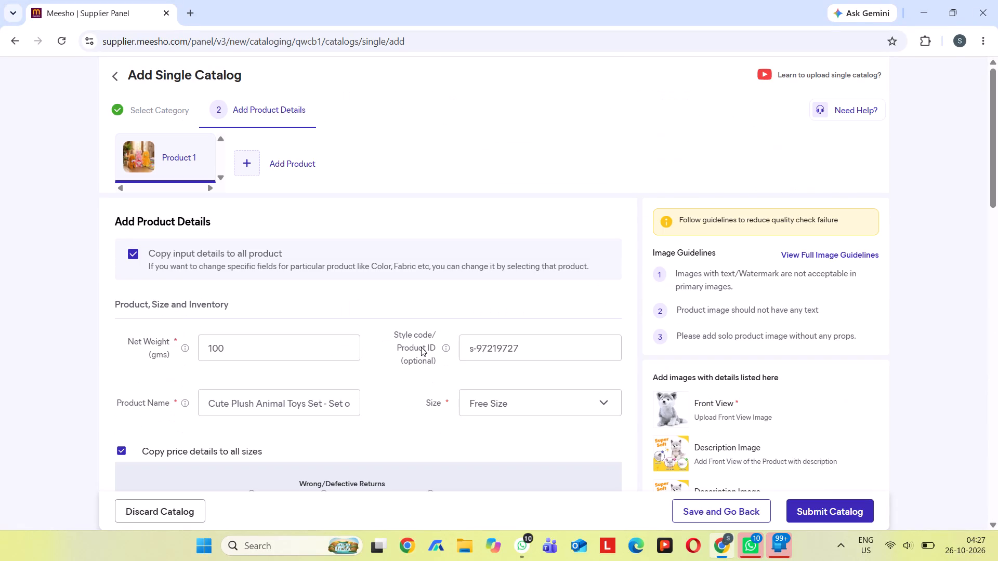
scroll(421, 347, up, 1)
scroll(270, 326, down, 1)
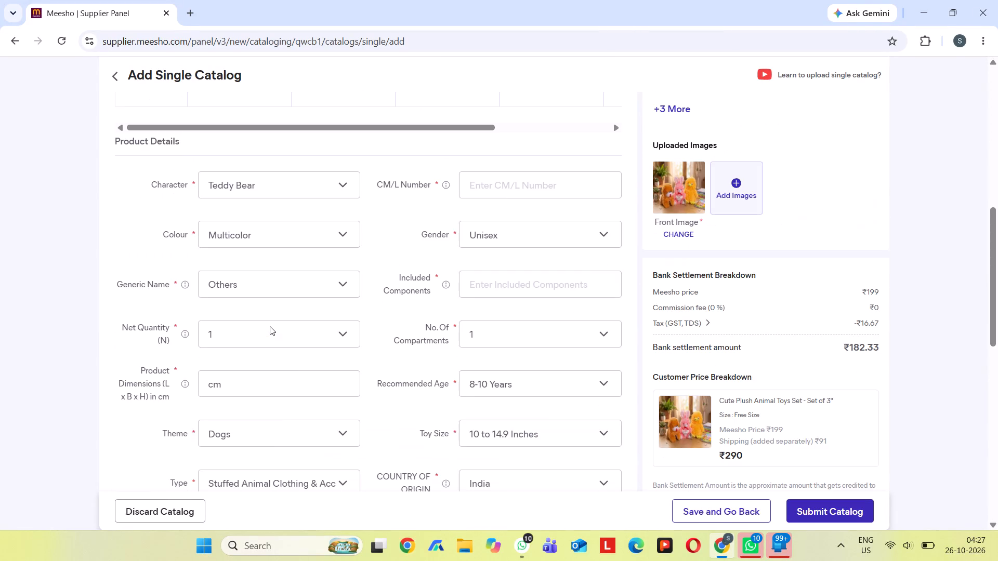
scroll(270, 326, up, 1)
scroll(270, 326, down, 2)
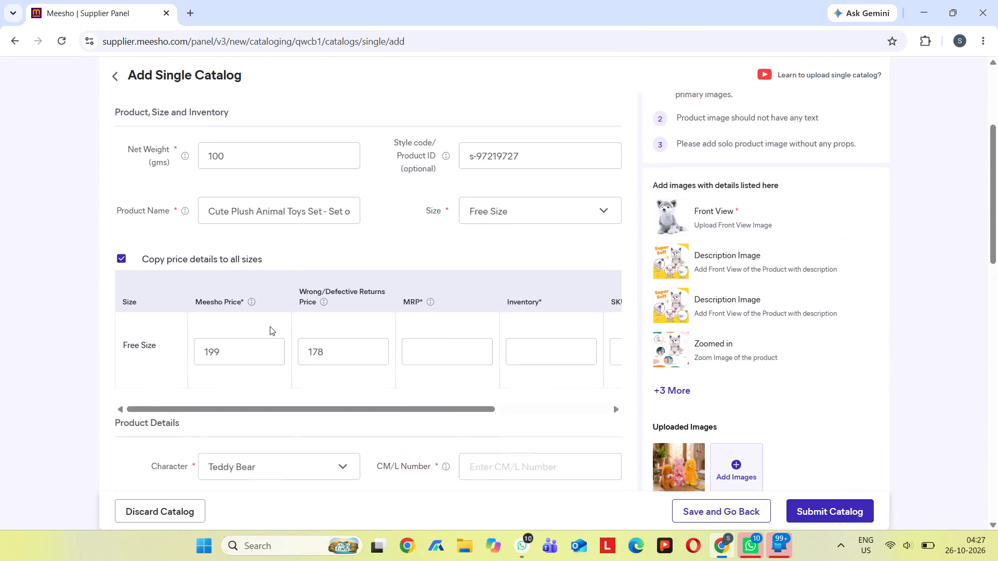
scroll(270, 326, down, 2)
scroll(270, 326, up, 1)
scroll(270, 326, right, 1)
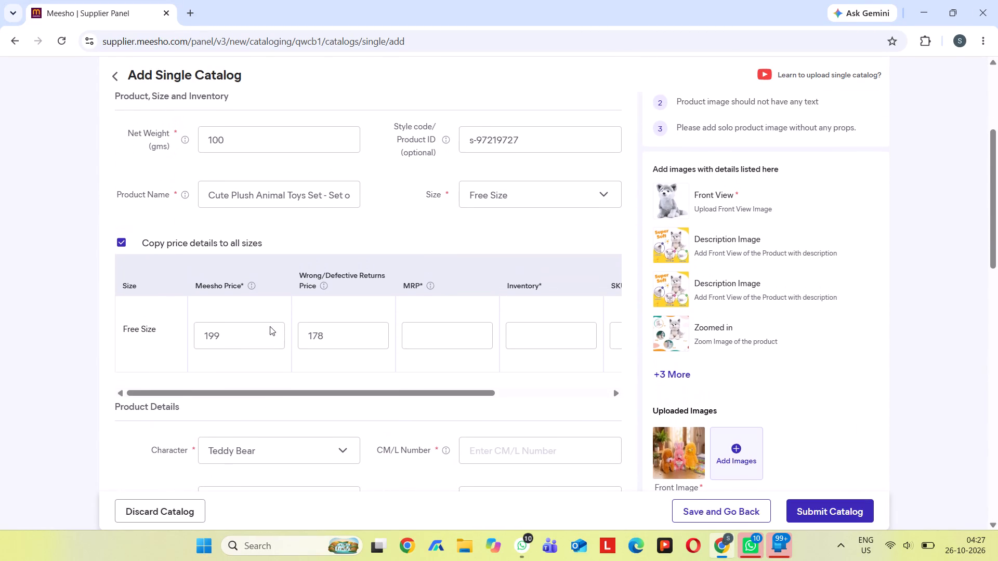
scroll(270, 326, right, 1)
scroll(270, 326, up, 1)
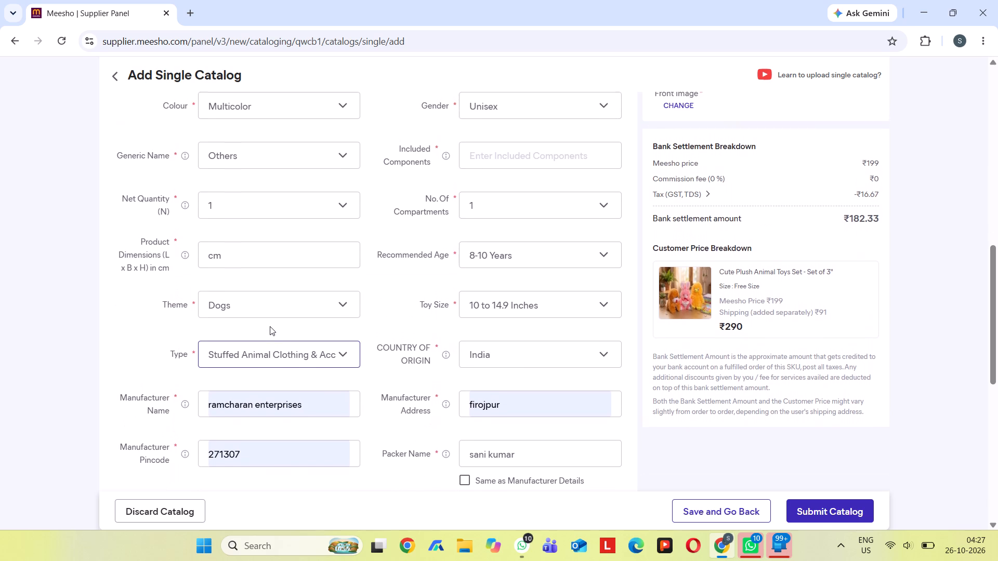
scroll(270, 326, up, 1)
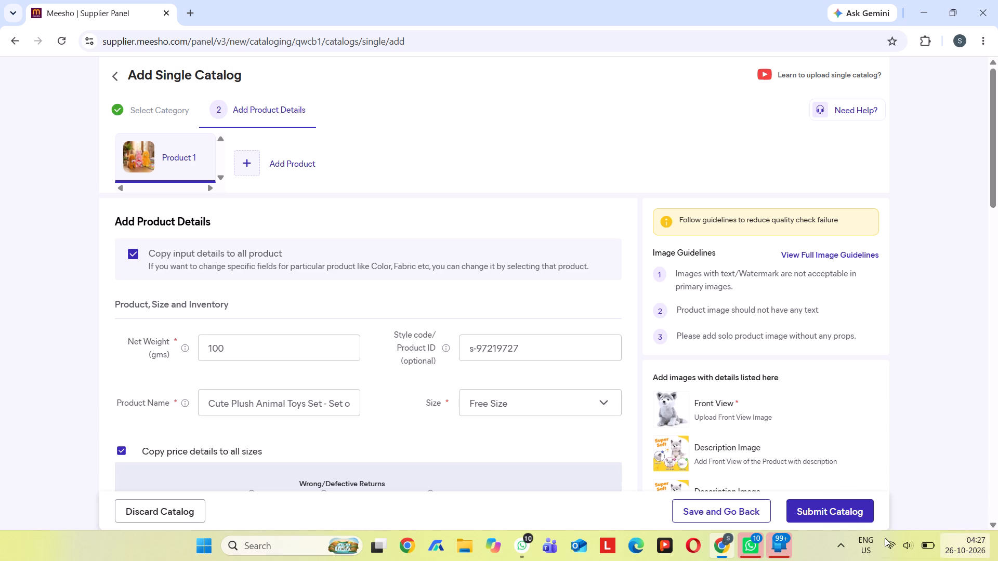
Try to submit the catalog with the current Product 1 details.
click(822, 506)
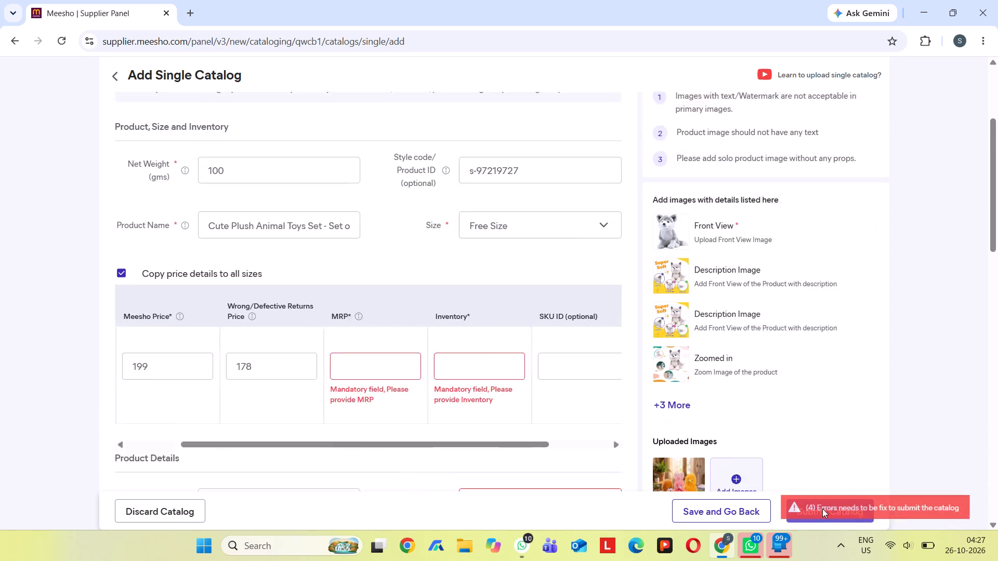
Set the MRP of the Free Size row to 599.
click(344, 293)
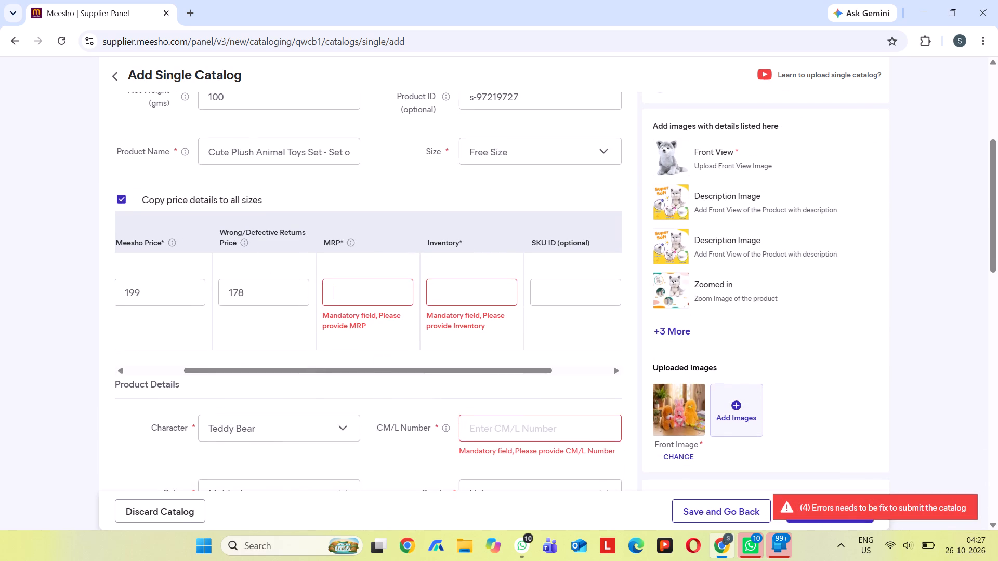
click(358, 288)
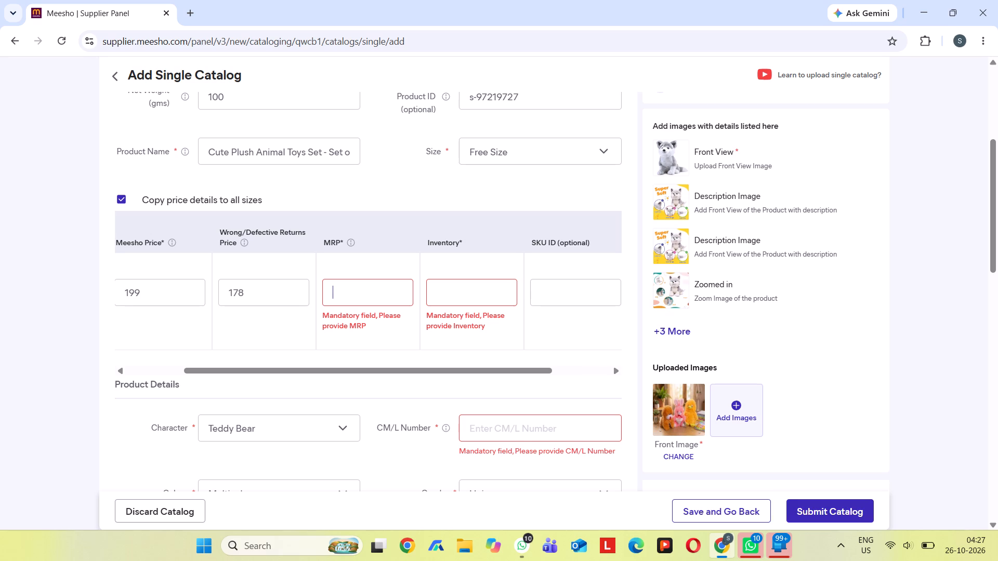
text(599)
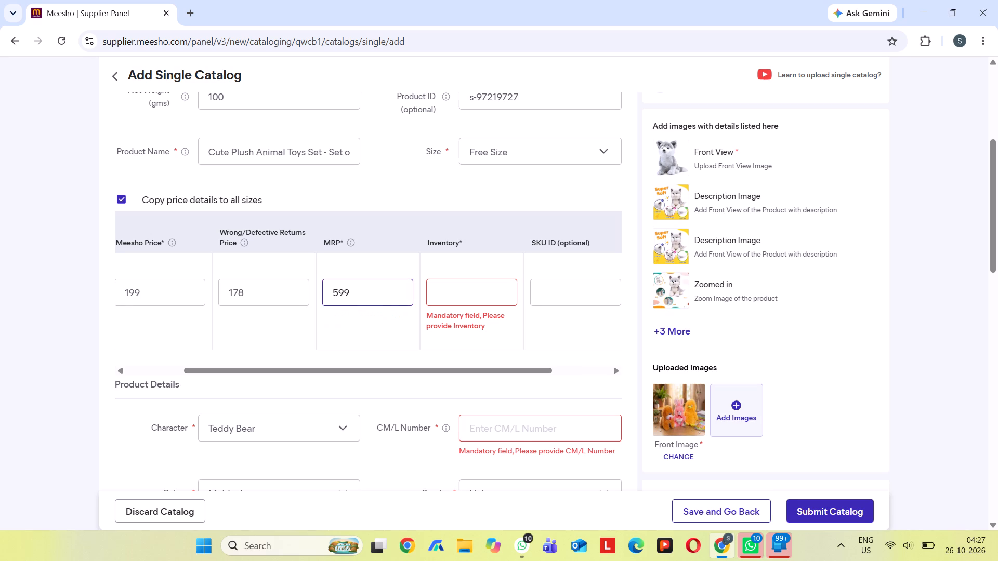
click(471, 290)
Enter the CM/L number in Product 1's product details.
click(548, 434)
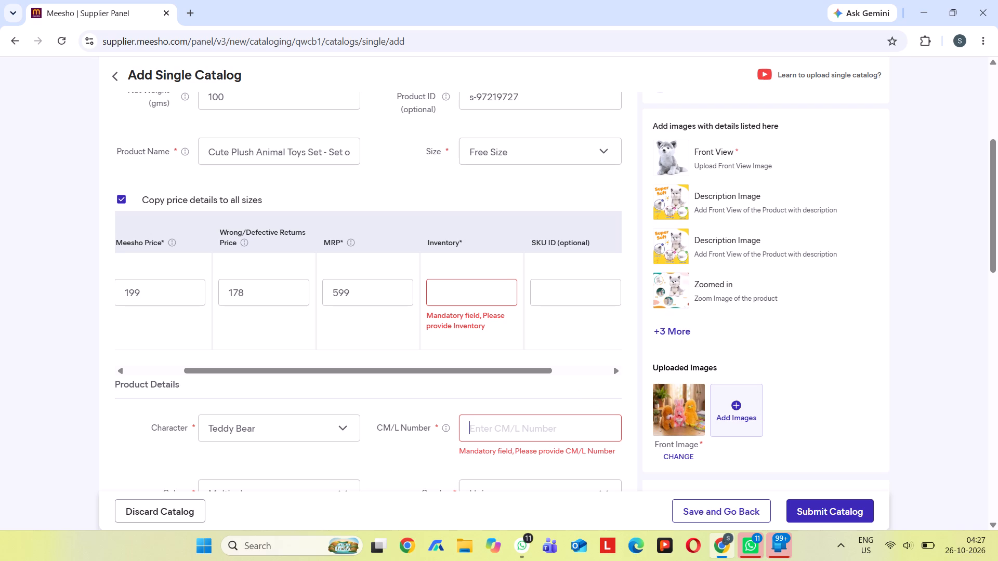
key(s)
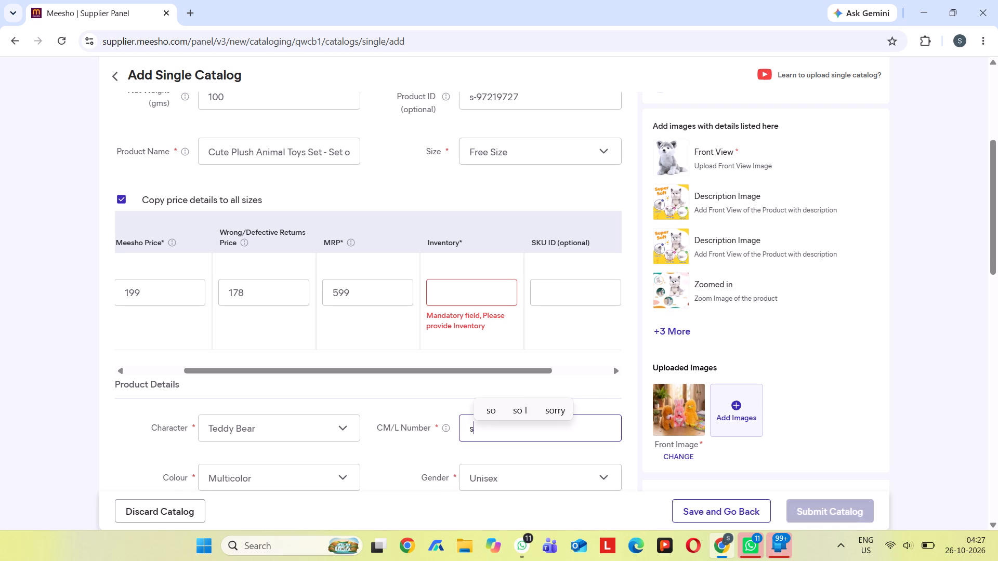
key(7)
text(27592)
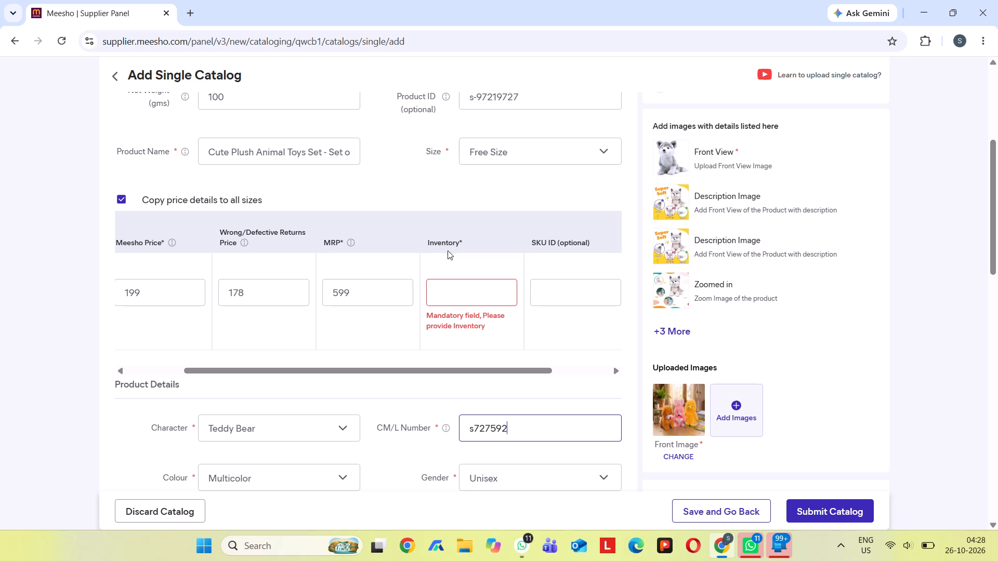
Set the inventory of the Free Size row to 50.
click(444, 293)
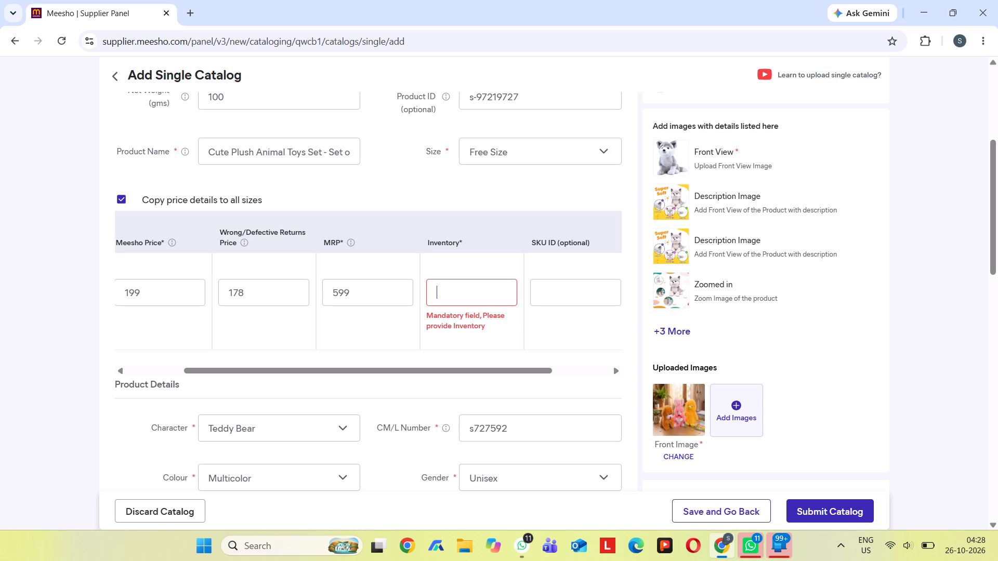
scroll(473, 296, down, 3)
scroll(473, 296, up, 6)
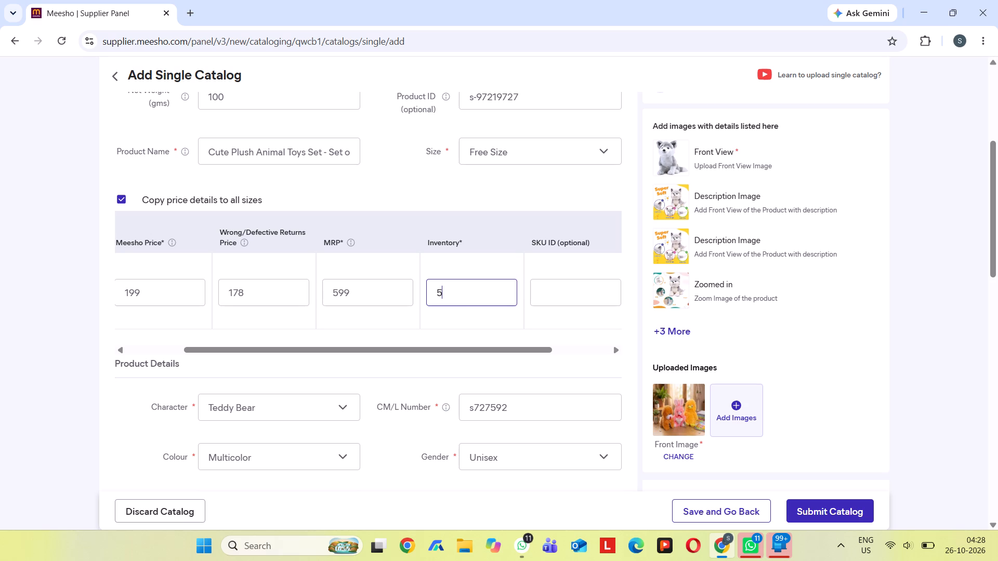
click(482, 298)
key(BackSpace)
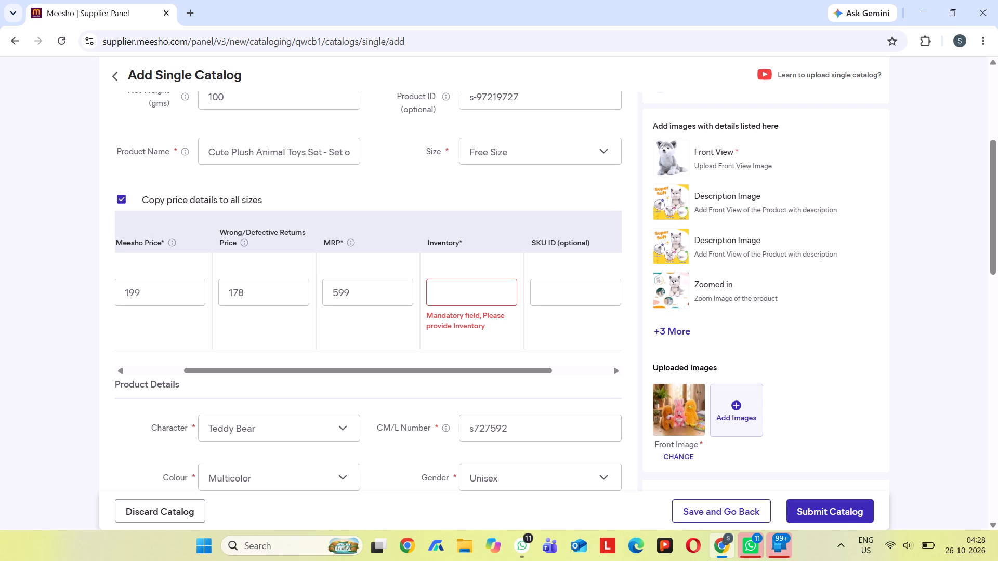
key(1)
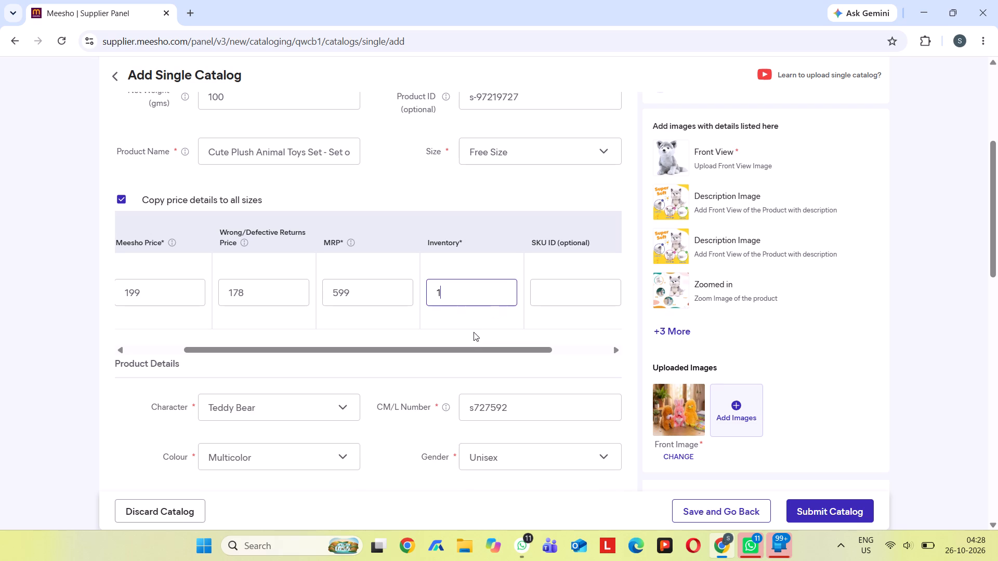
key(BackSpace)
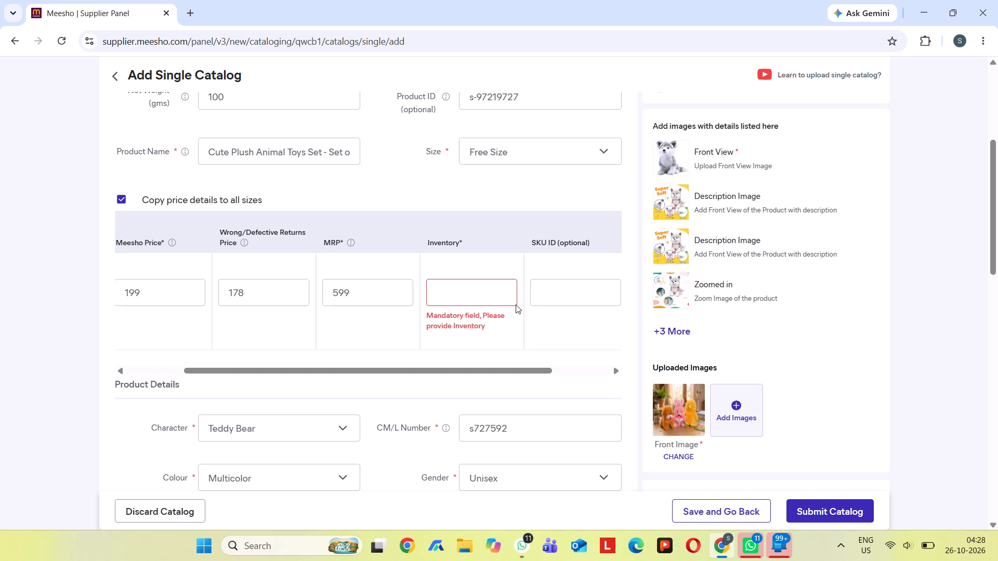
key(5)
key(0)
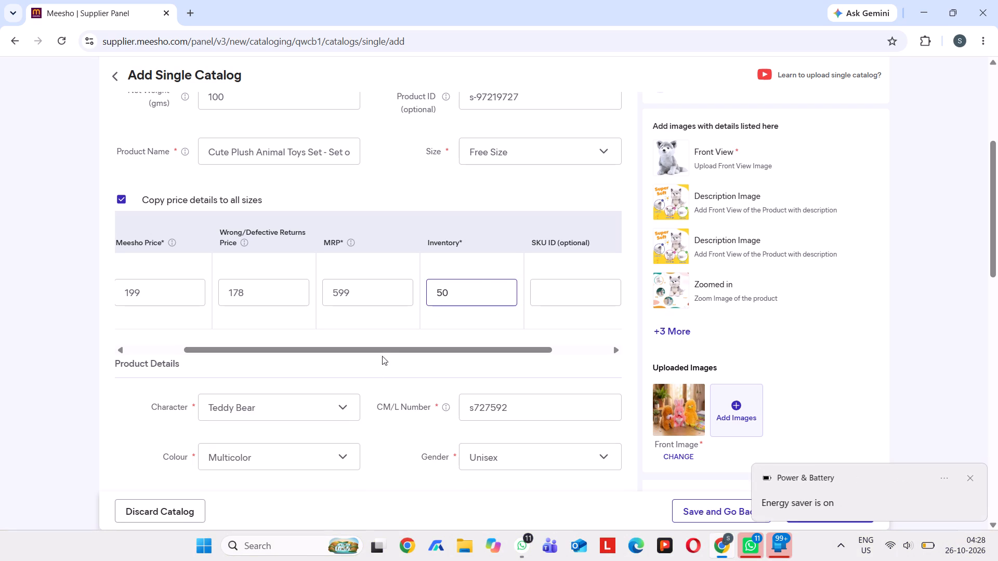
Dismiss the battery notification and try again to submit the catalog.
scroll(390, 329, down, 2)
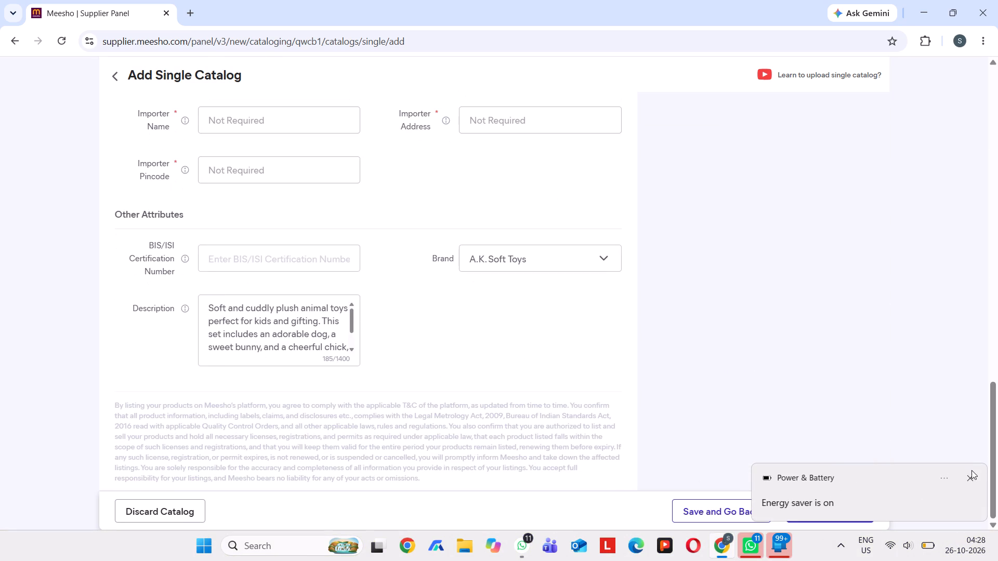
click(973, 477)
click(855, 510)
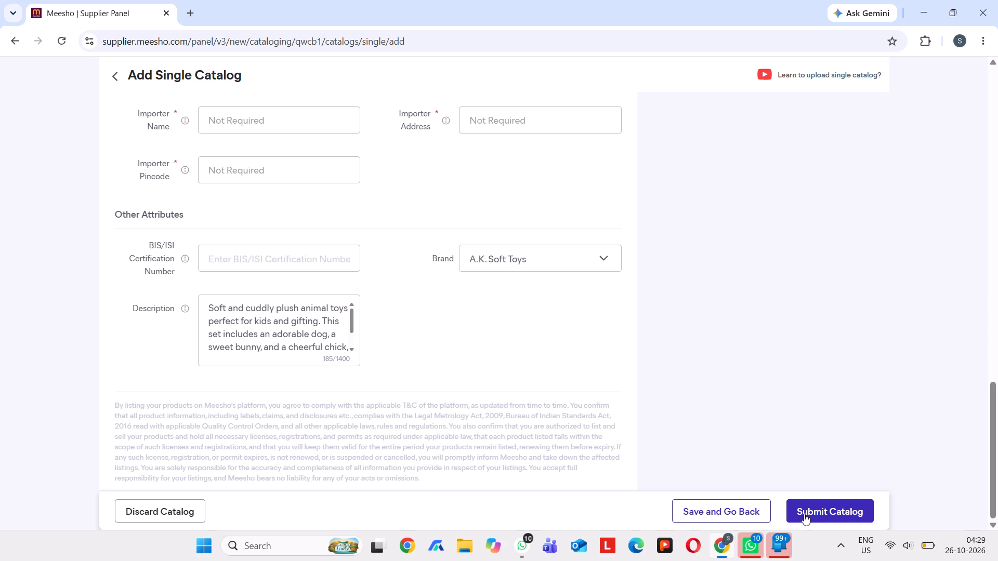
Add a second product to the catalog using the downloaded image "WhatsApp Image 2026-10-24 at 4.54.03 AM-50kb (1)".
scroll(455, 383, up, 6)
scroll(454, 375, down, 3)
scroll(454, 375, up, 3)
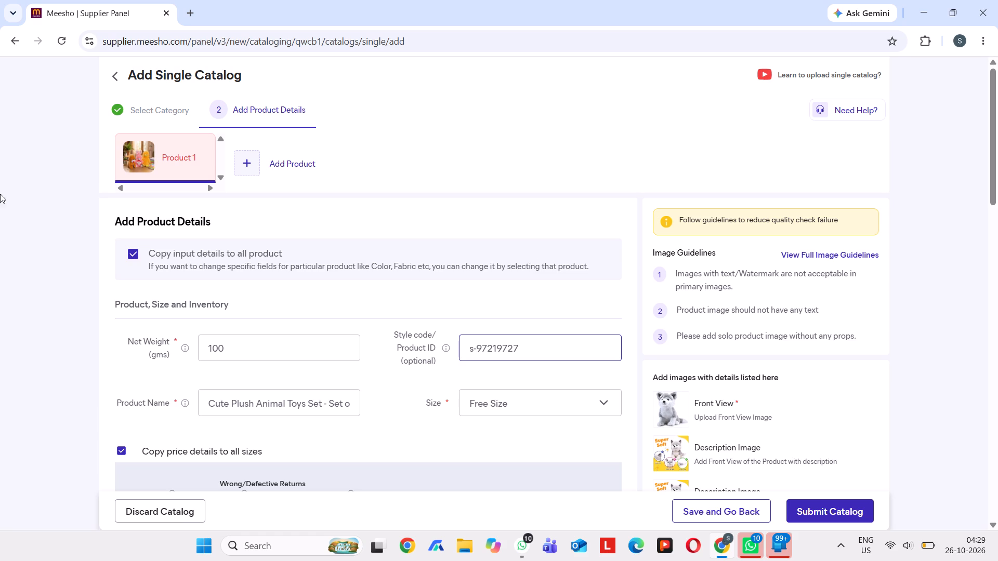
click(248, 156)
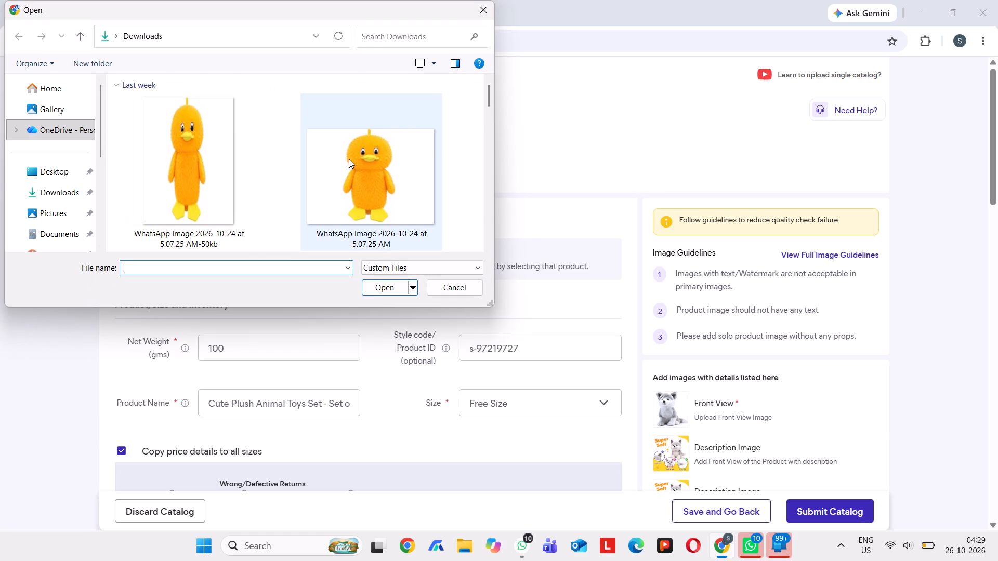
scroll(349, 159, down, 1)
scroll(349, 159, up, 1)
scroll(349, 159, down, 1)
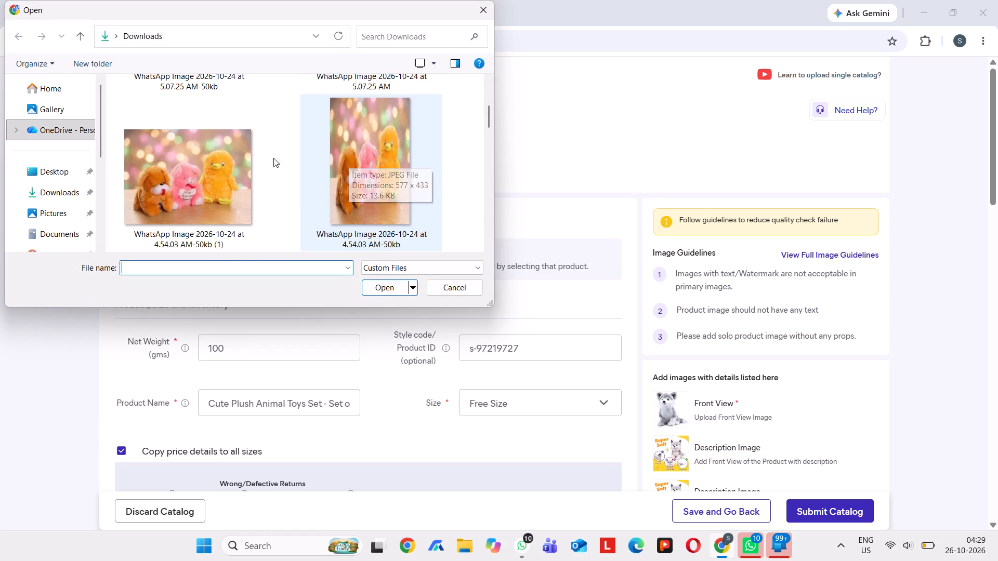
click(210, 182)
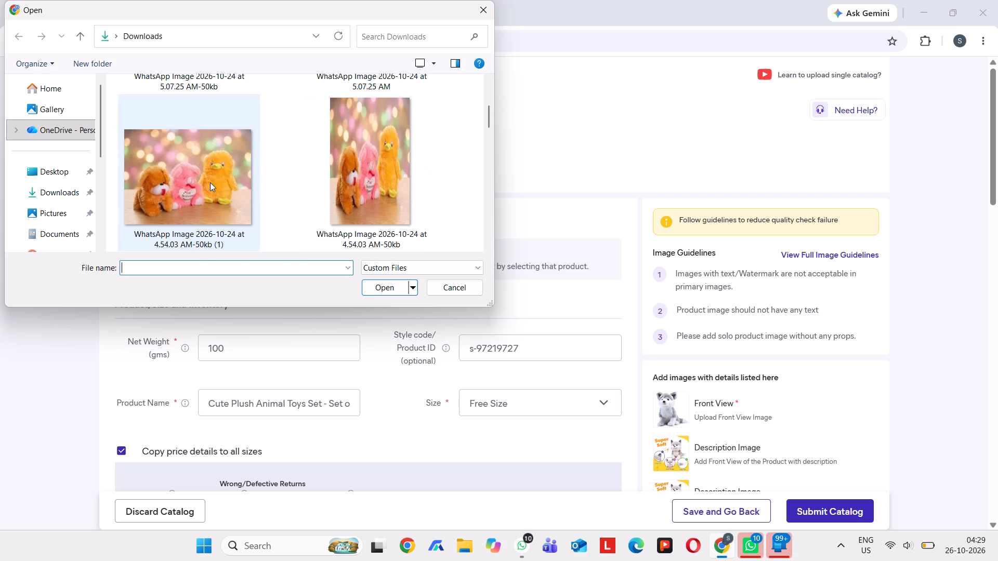
click(391, 285)
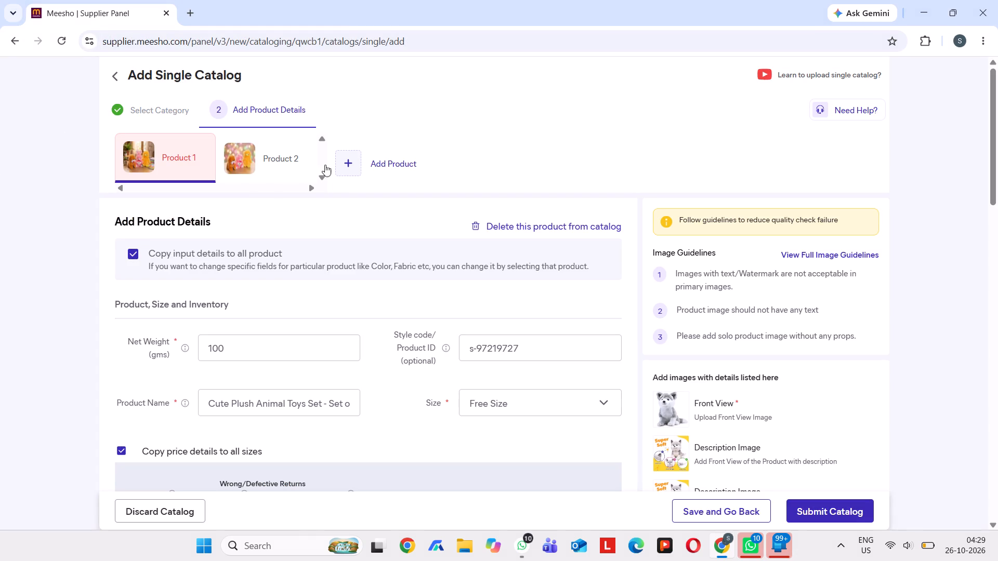
Add a third product to the catalog using the downloaded image "WhatsApp Image 2026-10-24 at 4.54.03 AM-50kb".
click(353, 164)
scroll(326, 189, down, 2)
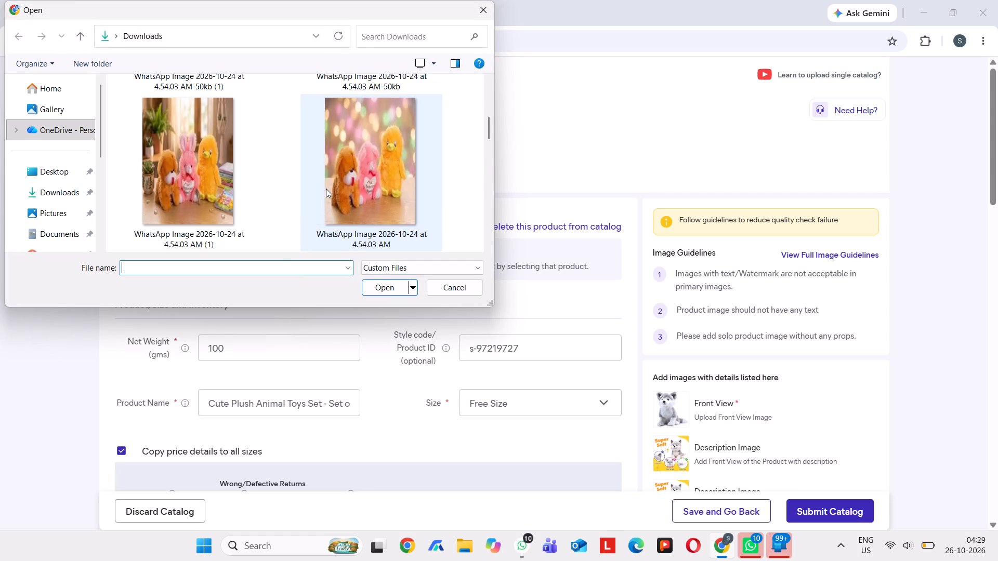
scroll(326, 189, up, 2)
scroll(326, 189, down, 1)
click(362, 171)
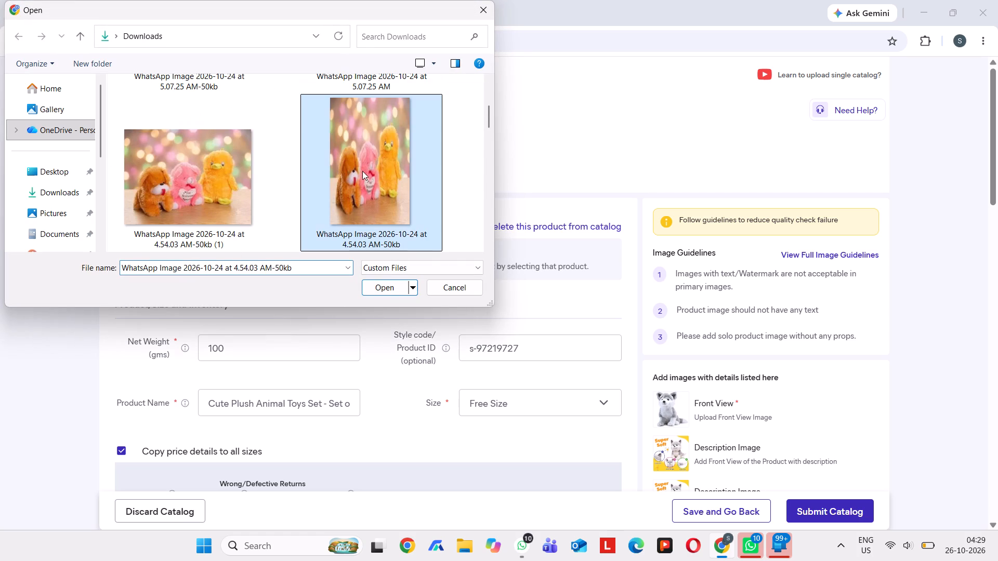
click(397, 287)
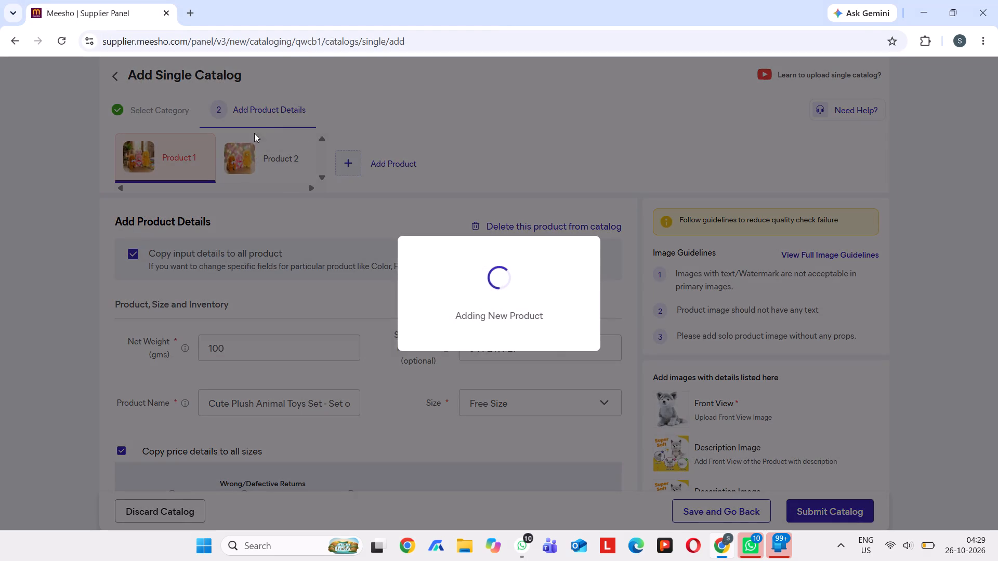
Try again to submit the catalog with its three products.
scroll(721, 396, down, 2)
scroll(721, 395, up, 1)
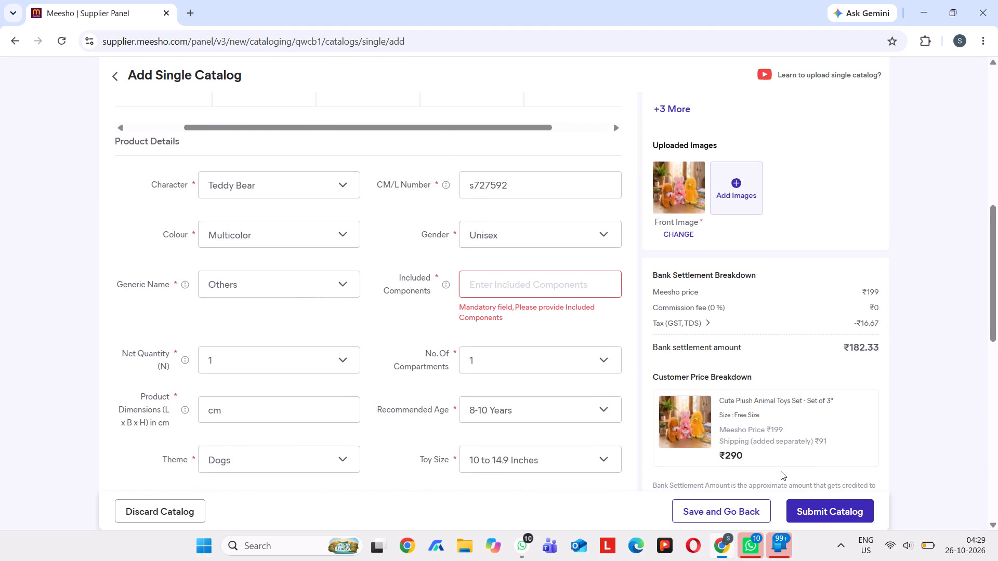
scroll(626, 375, up, 2)
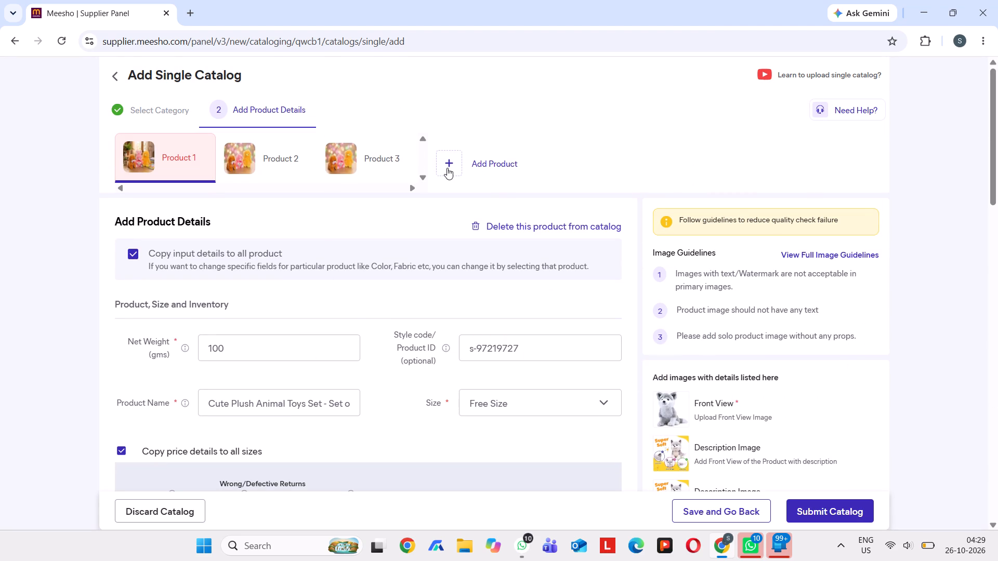
click(807, 513)
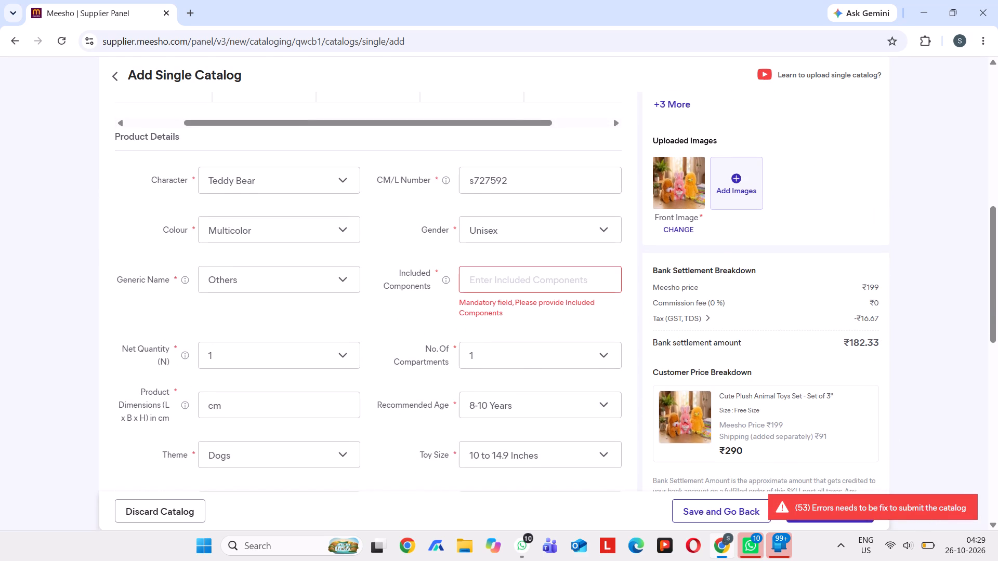
Fill in Product 1's Included Components with the saved place-name suggestion that starts with "fir".
click(483, 282)
click(483, 276)
click(483, 276)
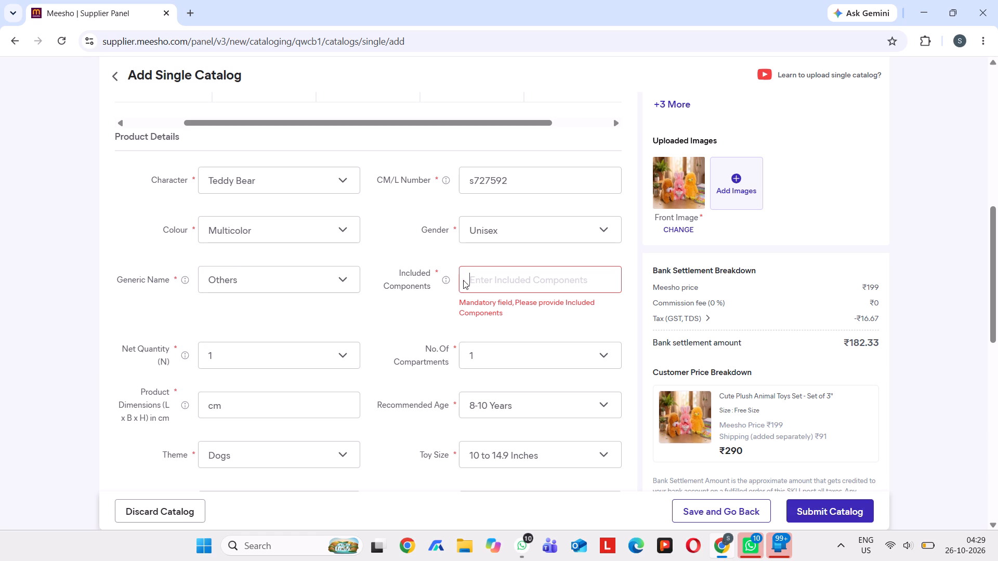
click(500, 280)
key(f)
key(i)
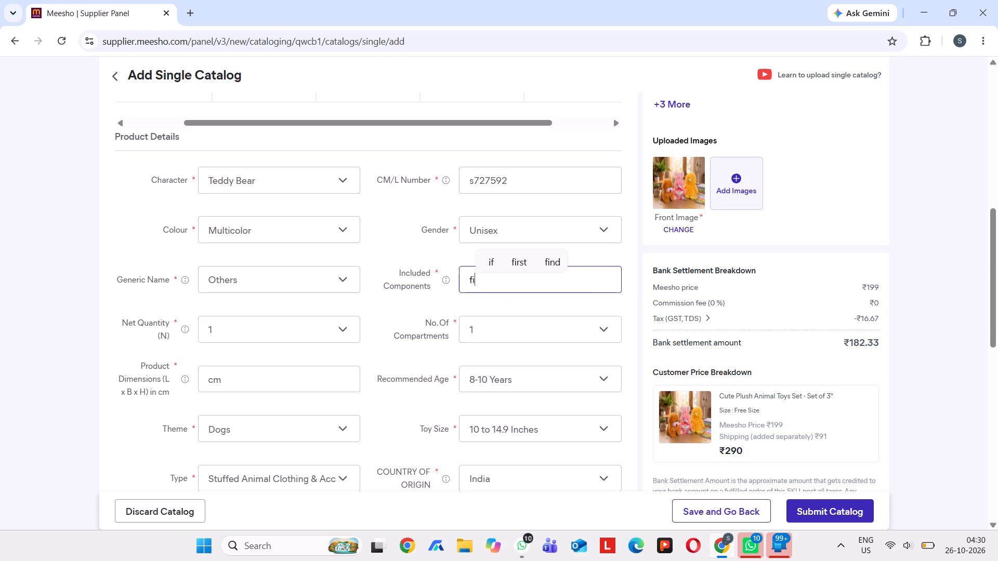
key(r)
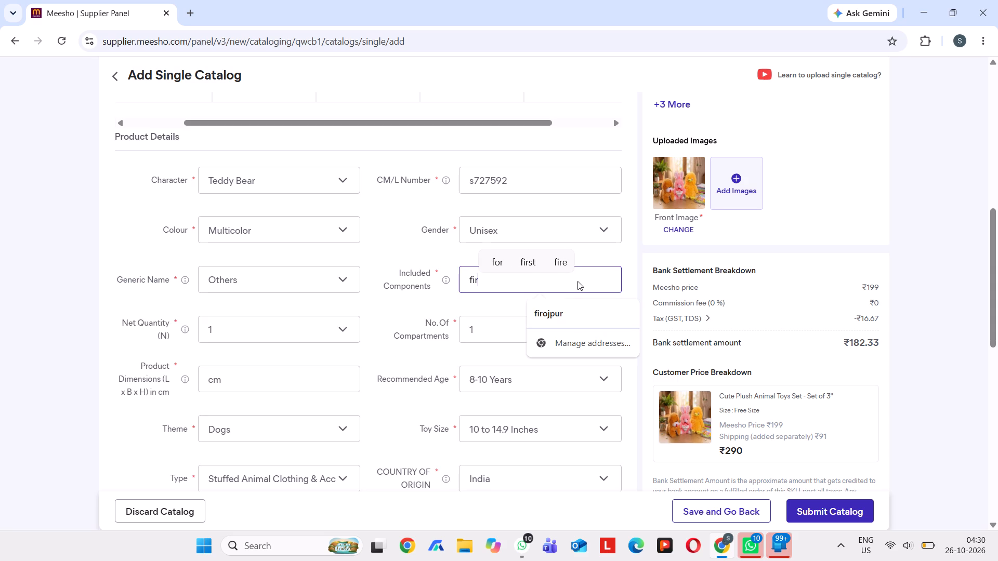
click(573, 313)
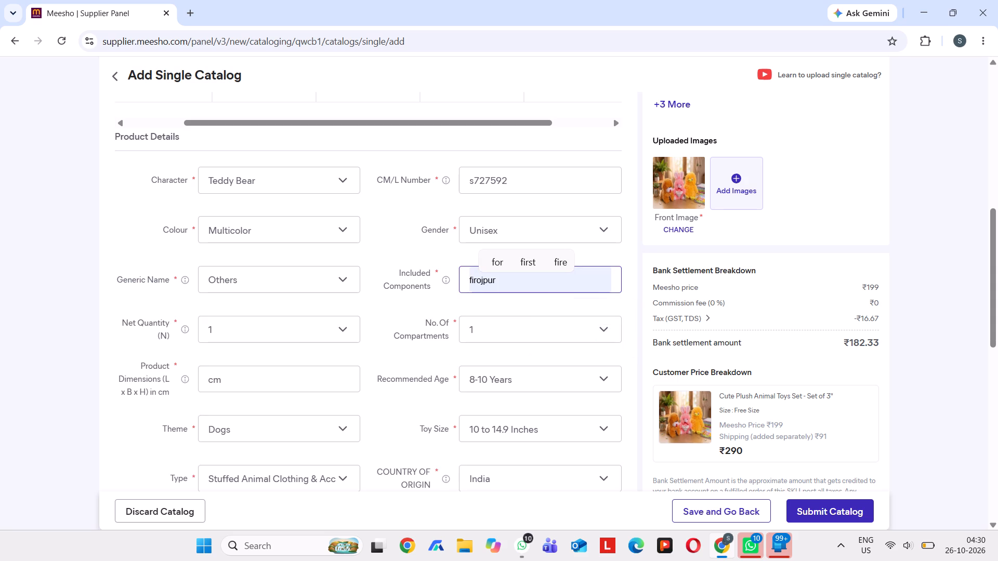
Try to submit the catalog with Product 1's Included Components filled in.
click(834, 518)
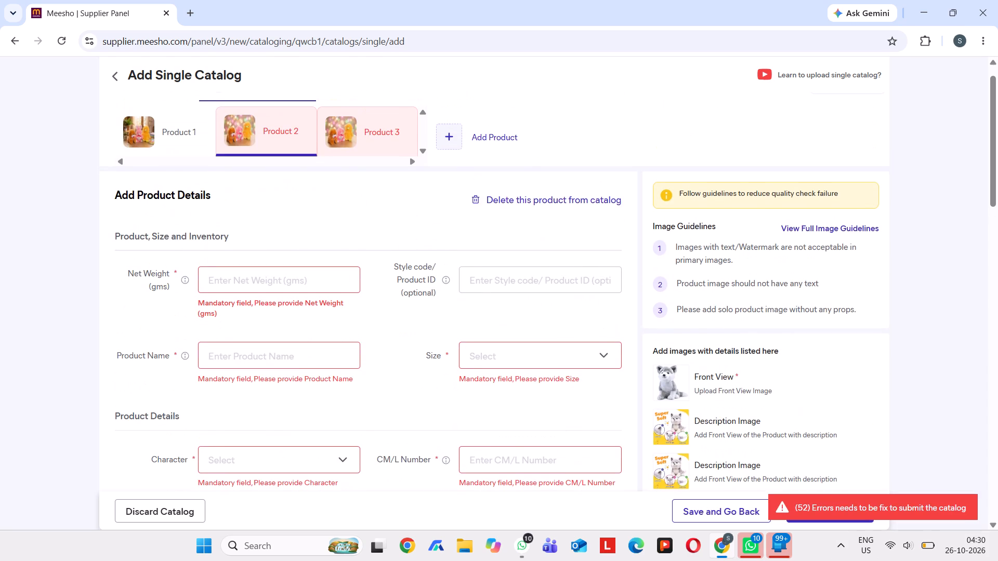
Check Product 2's required fields, leave the form and return to the single uploads list.
scroll(426, 358, down, 15)
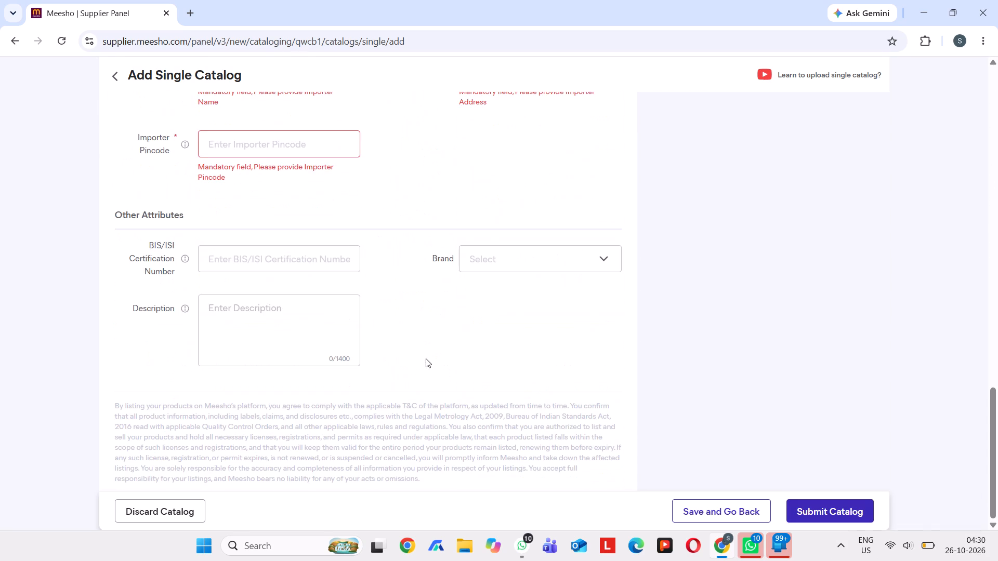
scroll(426, 358, up, 8)
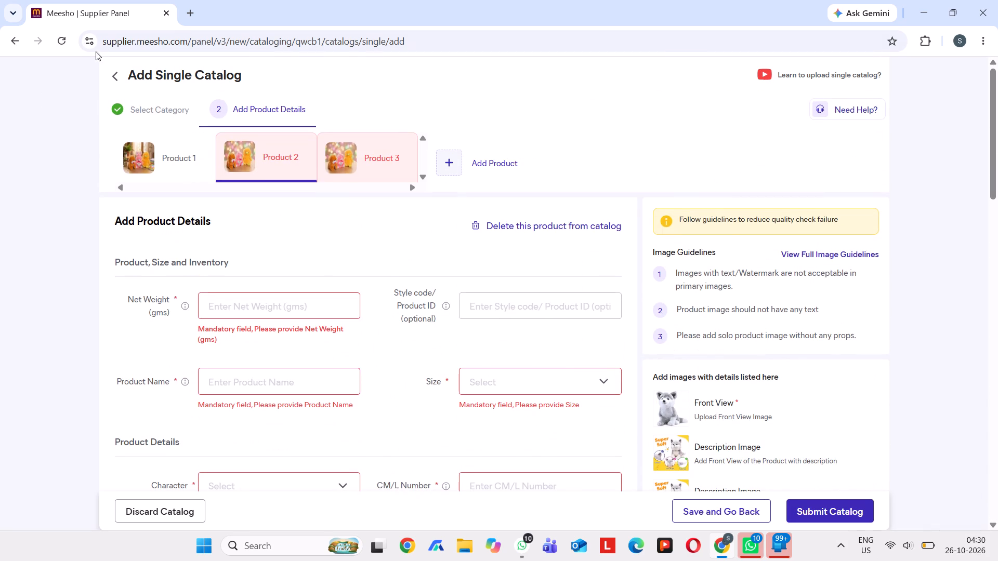
click(121, 75)
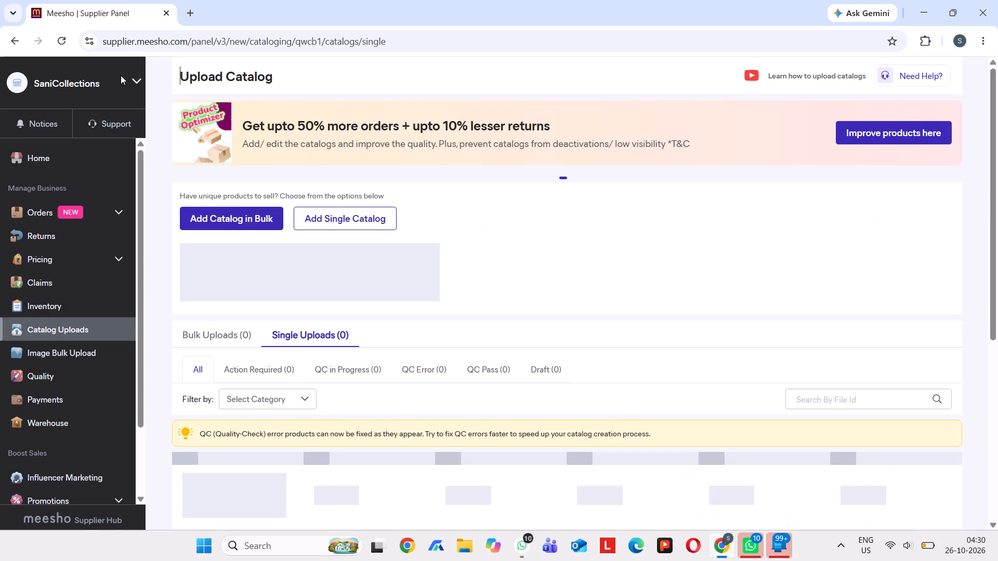
scroll(322, 304, down, 1)
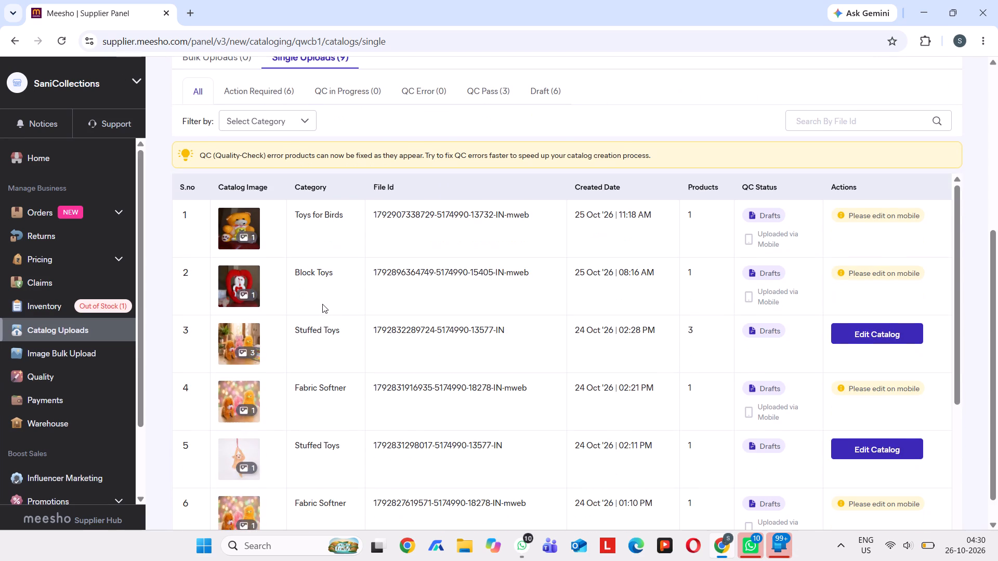
Look through the single uploads list and check the QC status and available action of each catalog.
scroll(322, 304, down, 5)
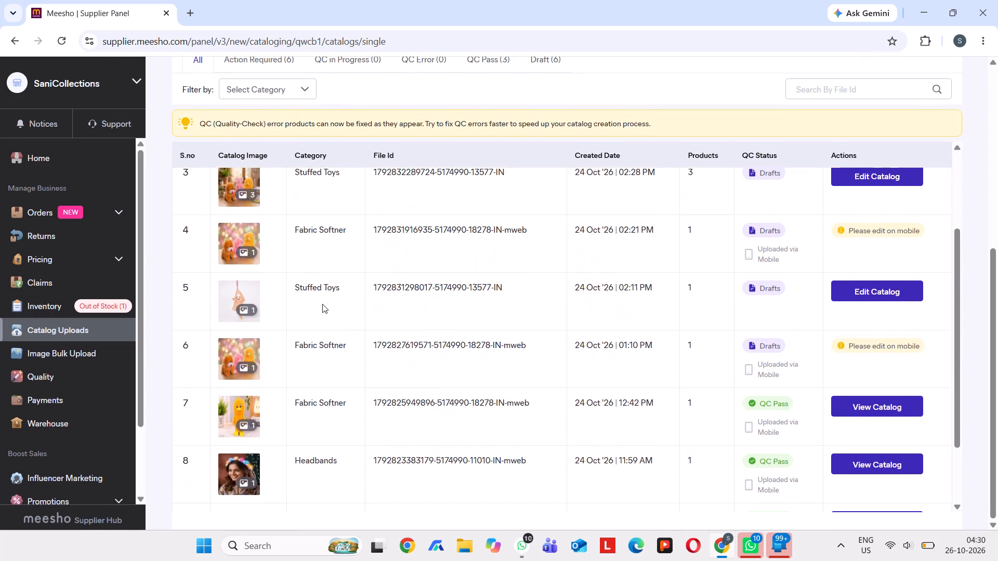
scroll(322, 304, down, 1)
scroll(322, 304, up, 5)
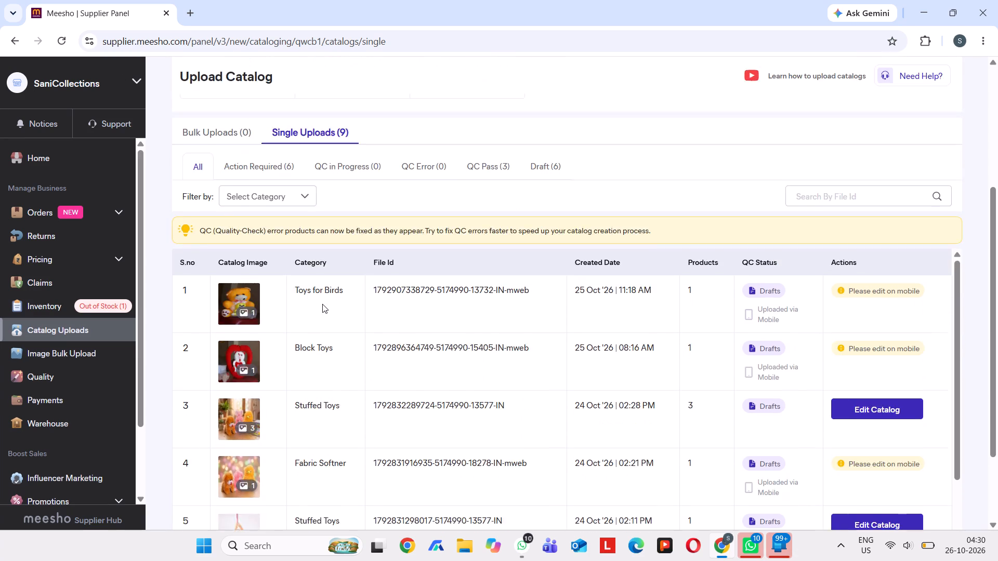
scroll(322, 304, up, 5)
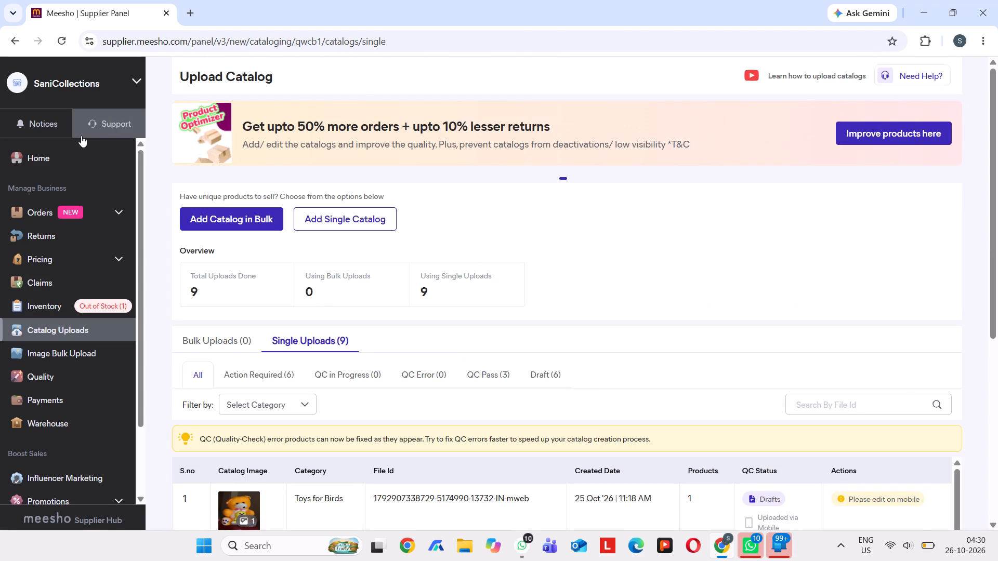
Browse the supplier account's Returns, Orders, Quality, Payments and Warehouse pages.
click(54, 234)
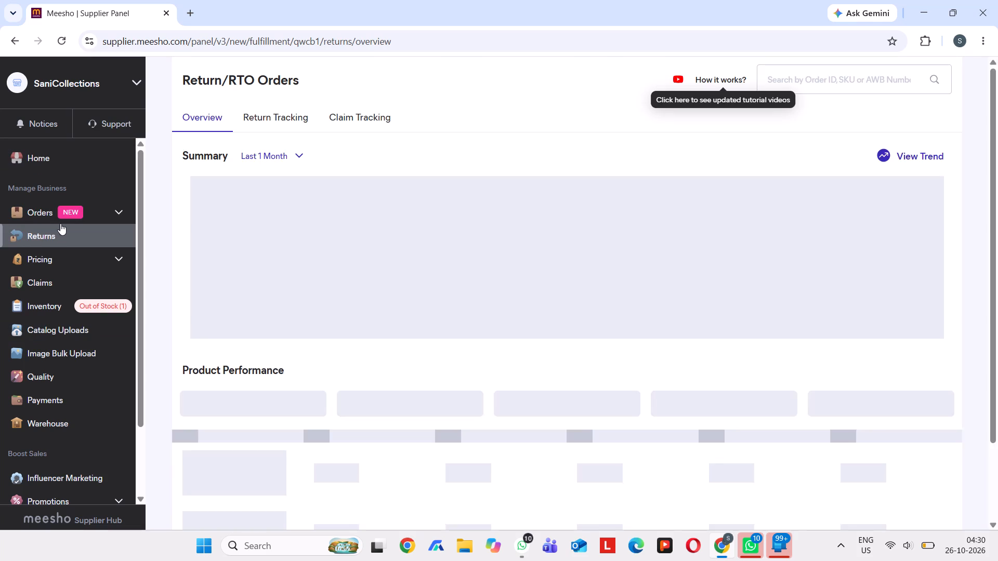
click(54, 202)
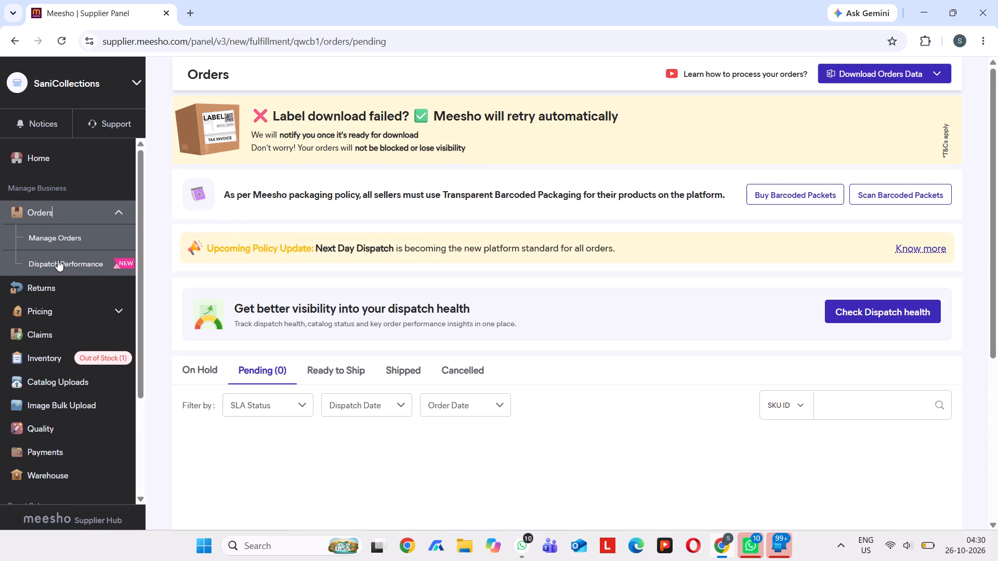
click(39, 422)
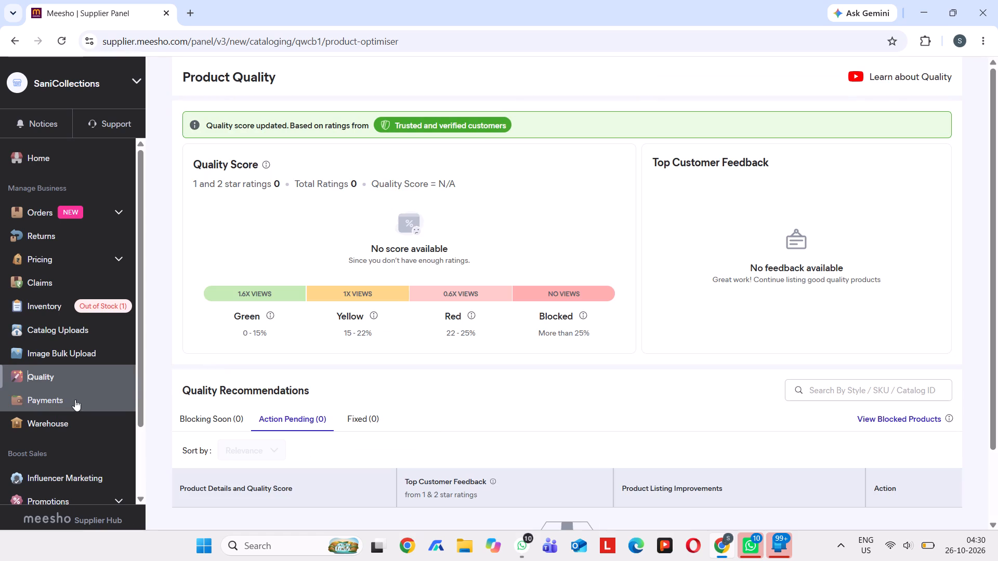
scroll(406, 345, down, 2)
scroll(406, 346, up, 3)
click(108, 402)
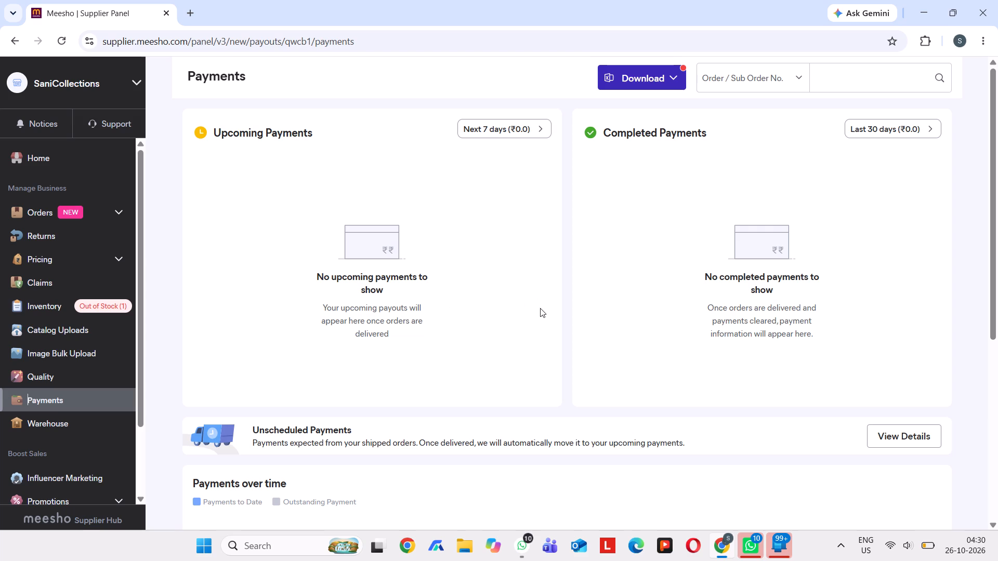
scroll(535, 314, down, 1)
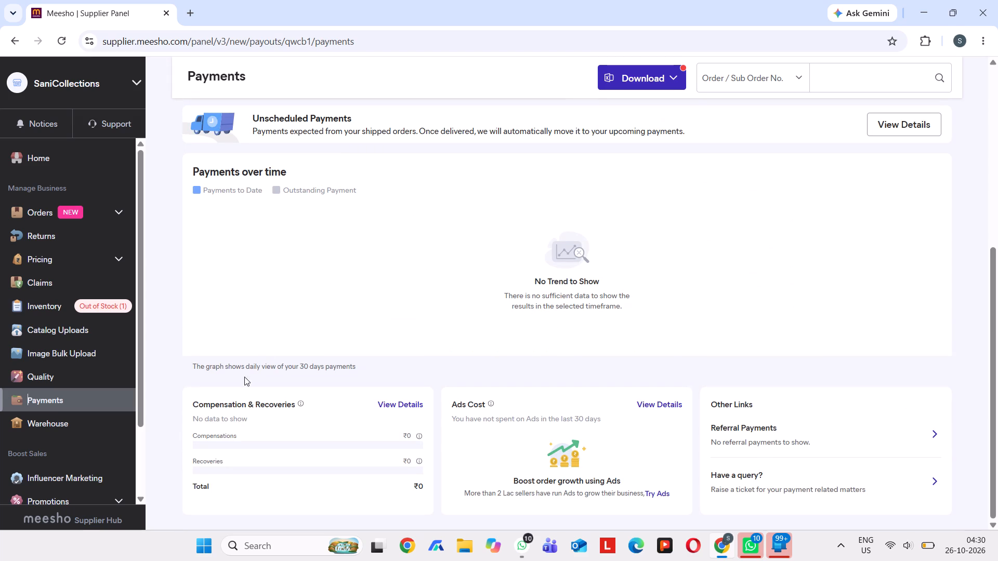
click(74, 428)
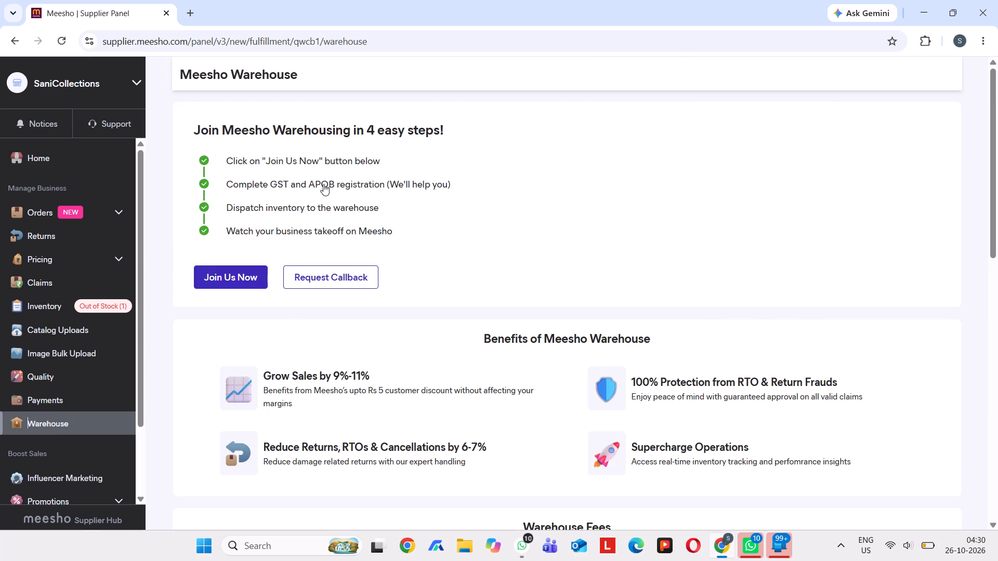
scroll(372, 291, up, 3)
Return to Catalog Uploads and check the bulk uploads under Action Required and All.
click(53, 325)
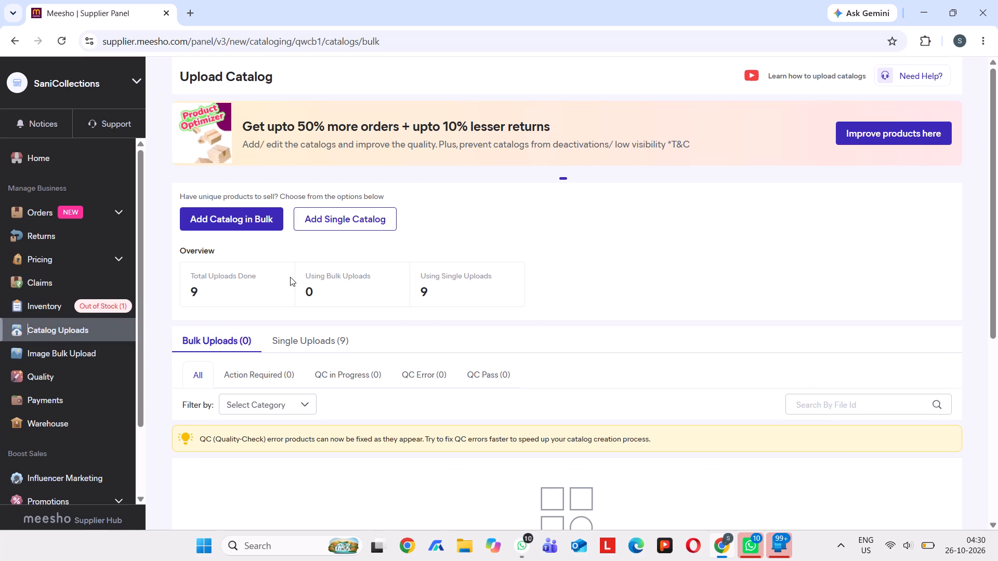
click(251, 374)
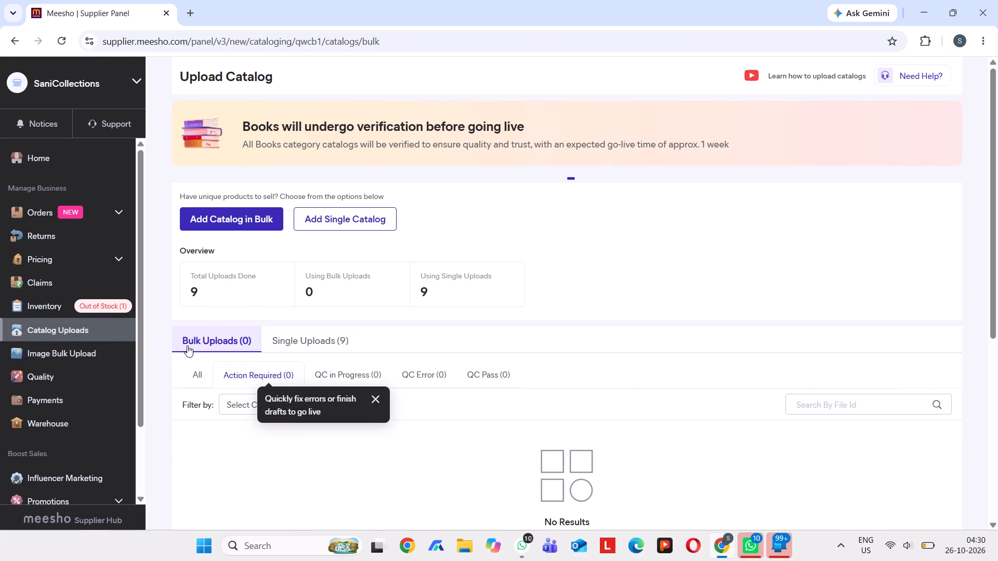
click(198, 370)
Open the Claims page to view its overview and claim tracking.
click(58, 271)
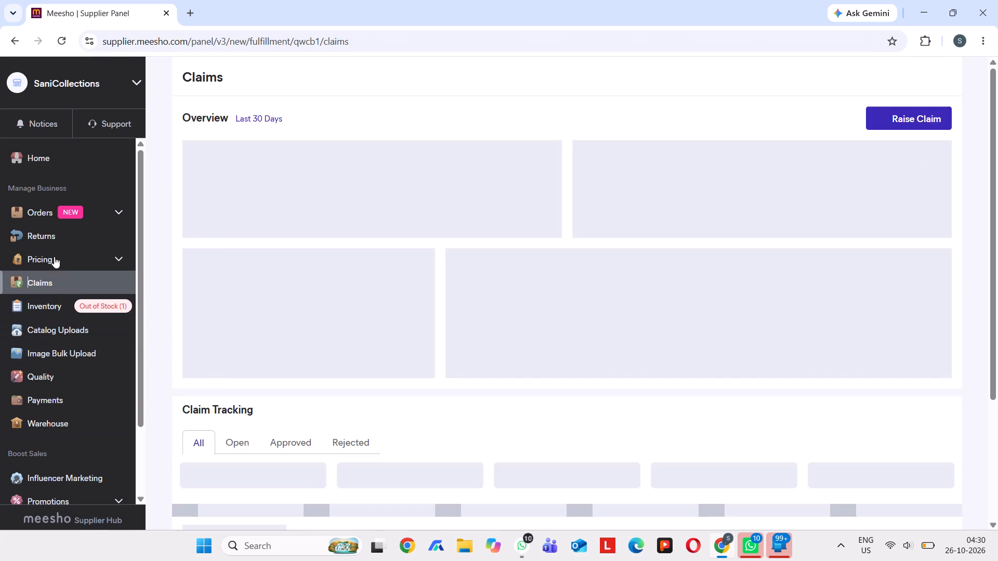
Look over the Returns and Orders pages, and go to the supplier Home page.
click(53, 232)
click(53, 217)
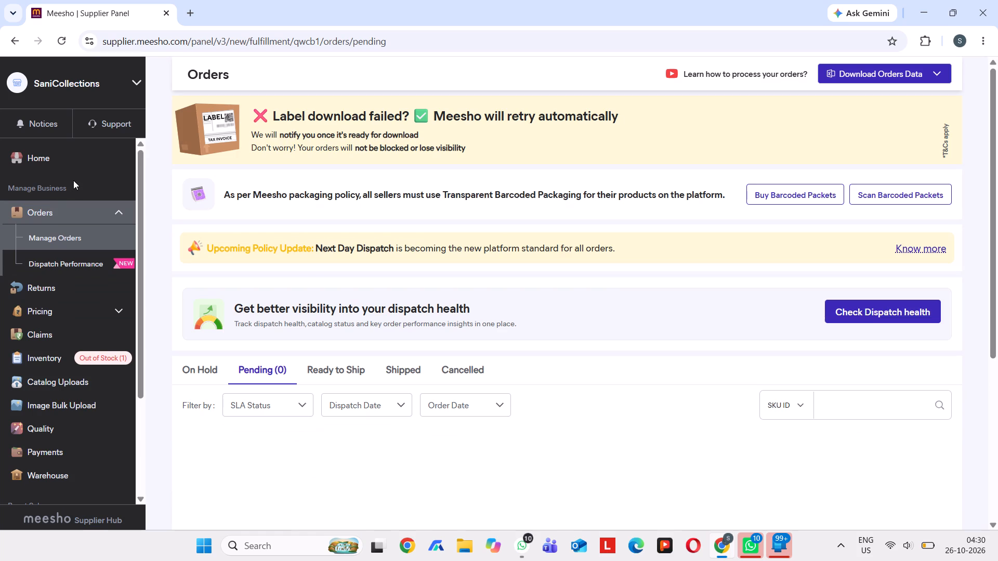
click(73, 180)
click(73, 160)
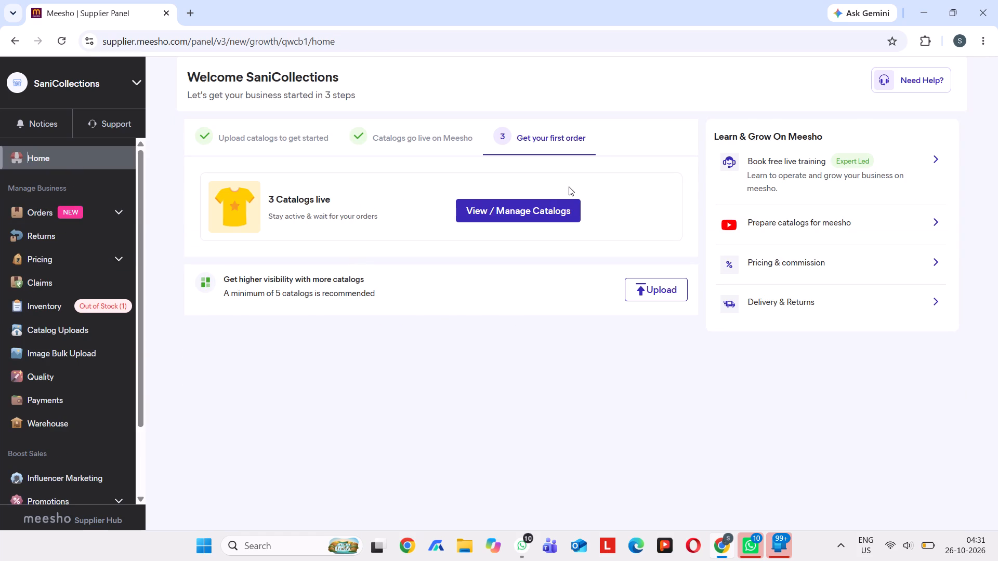
Open the live catalogs in Inventory and check the active catalogs under Out of Stock, Low Stock and All Stock.
click(544, 209)
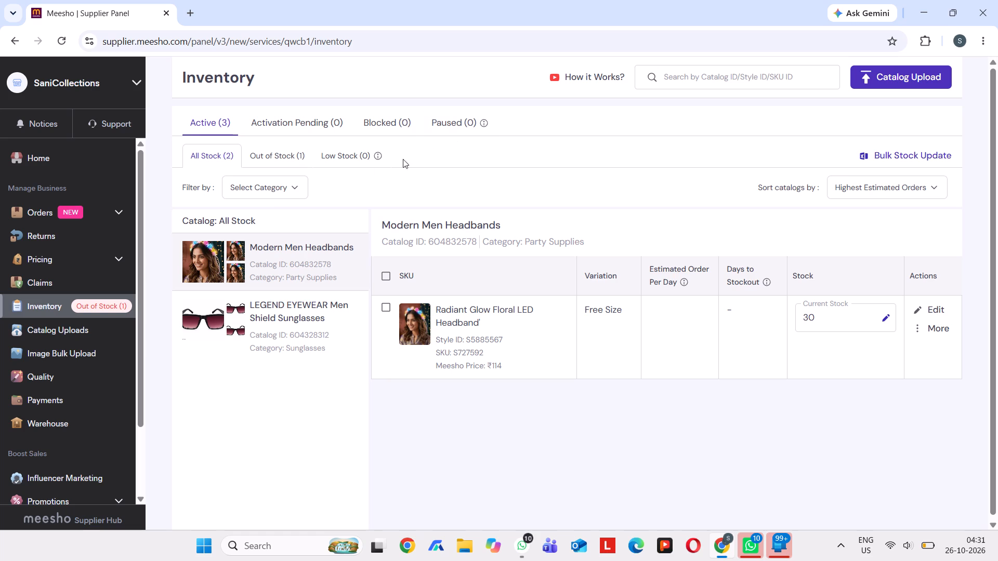
click(270, 155)
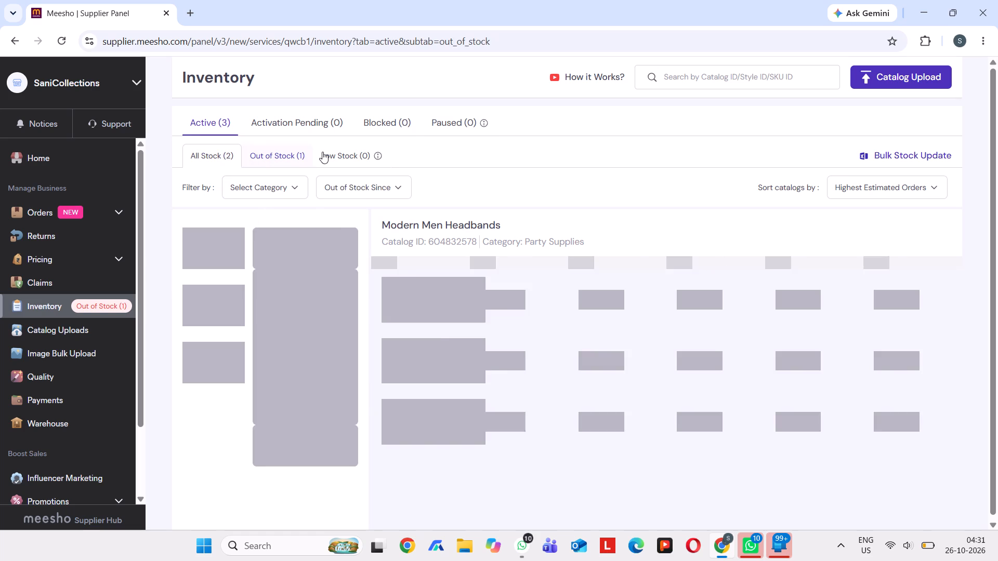
click(361, 152)
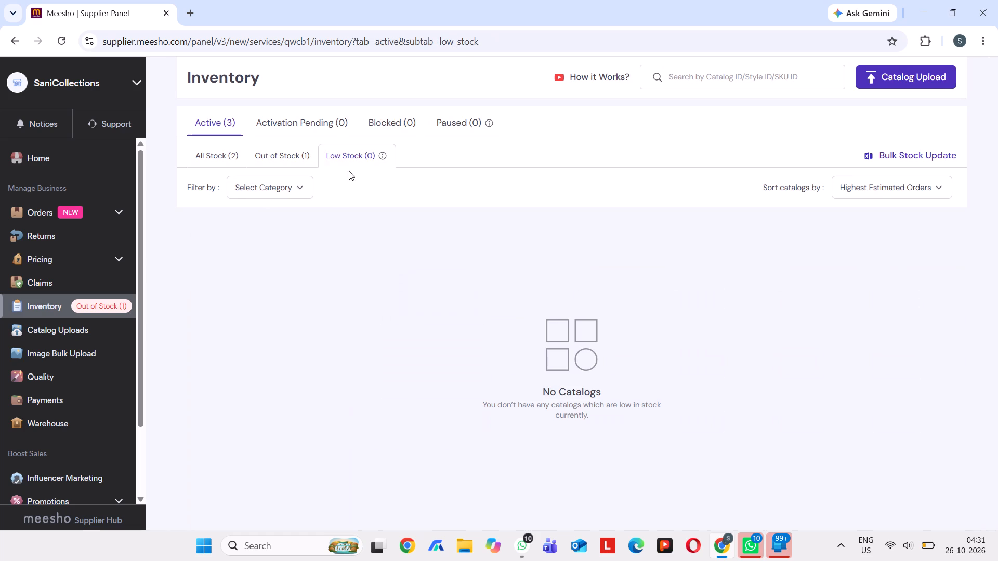
click(271, 142)
click(275, 149)
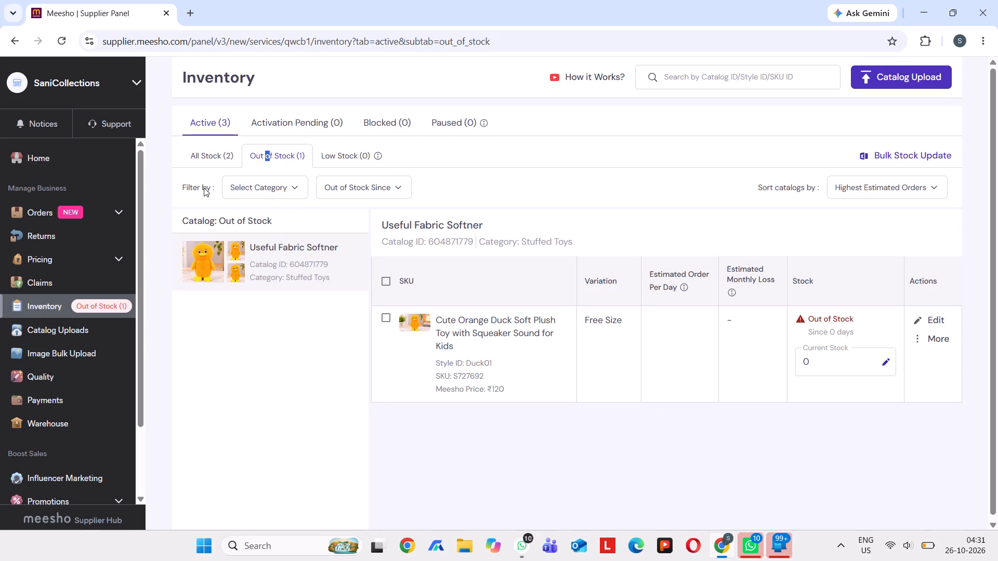
click(198, 156)
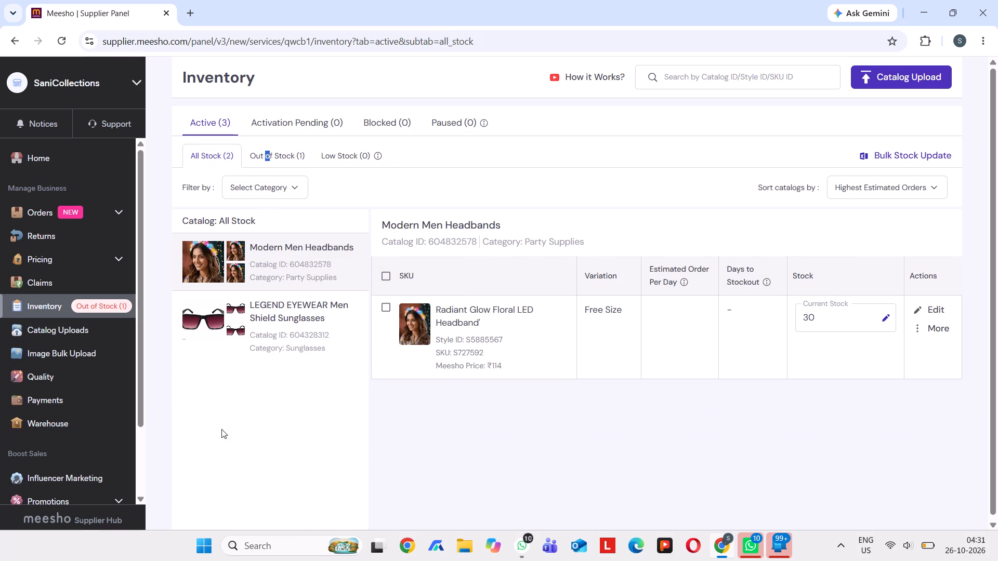
click(8, 40)
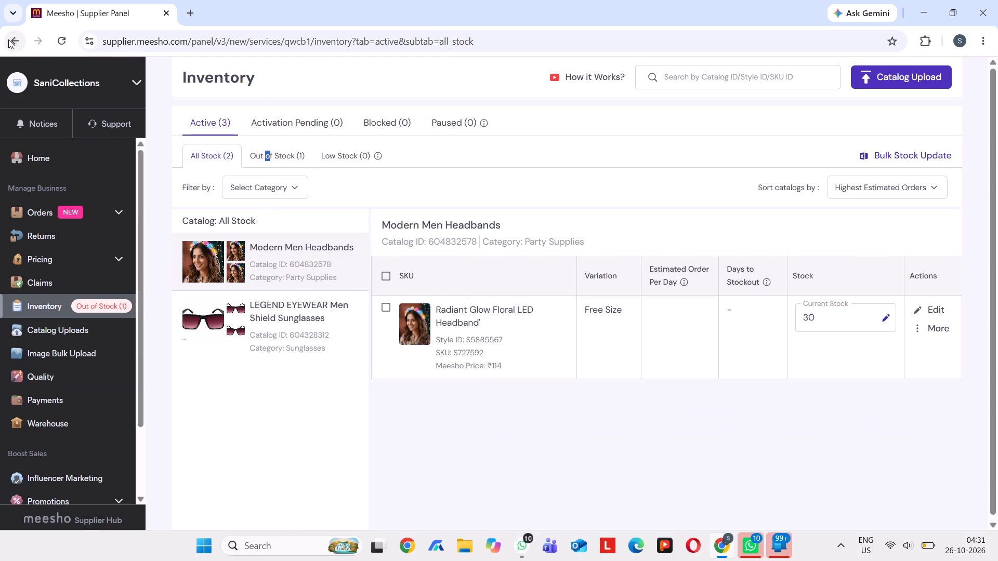